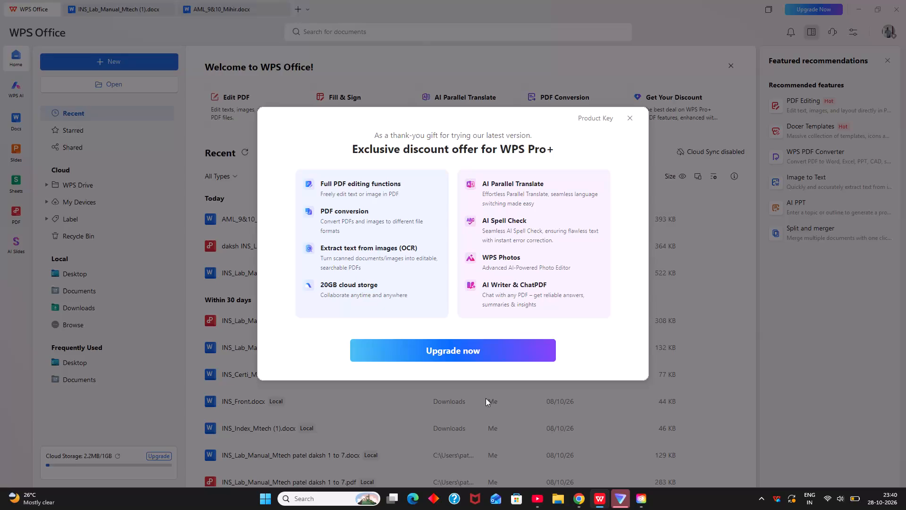
# Switch to the YouTube window, toggle the music video's playback and close the window.
pyautogui.click(531, 498)
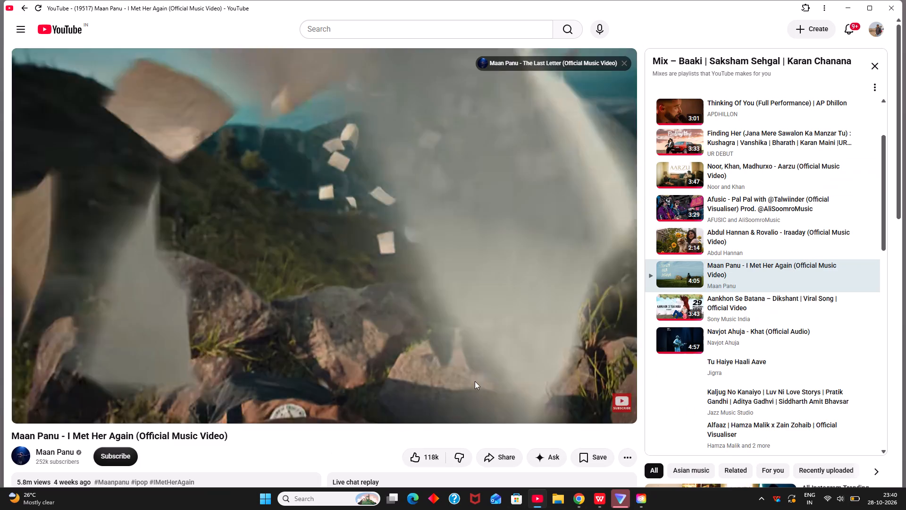
pyautogui.click(393, 244)
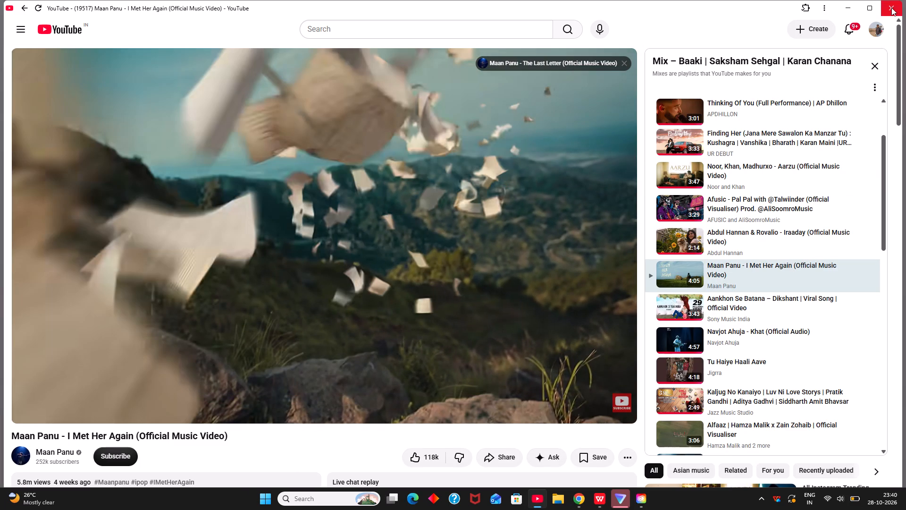
pyautogui.click(891, 8)
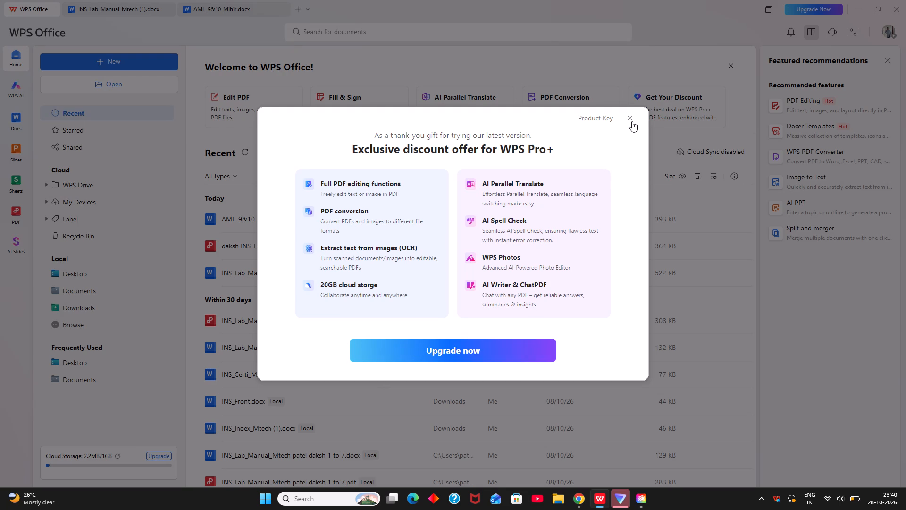
# Dismiss the WPS Pro+ discount offer and open the recent complete INS lab manual PDF covering practicals 1 to 7.
pyautogui.click(632, 121)
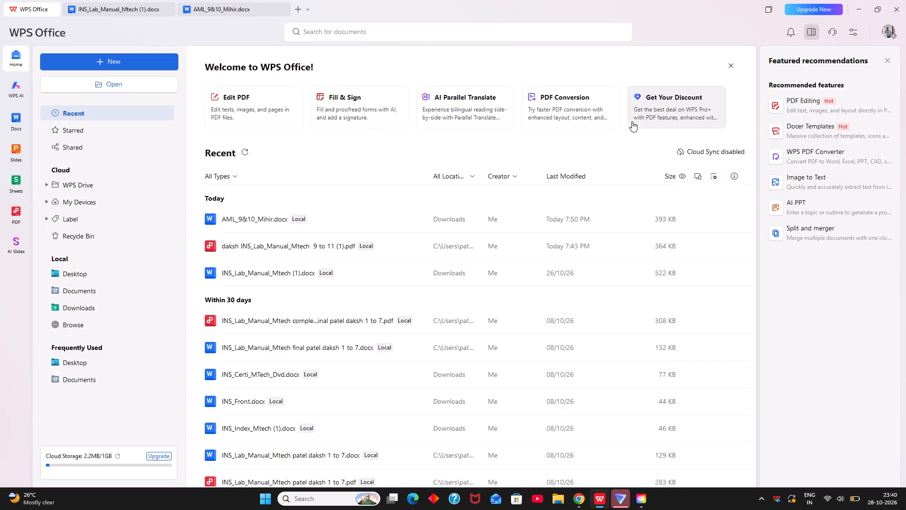
pyautogui.doubleClick(346, 326)
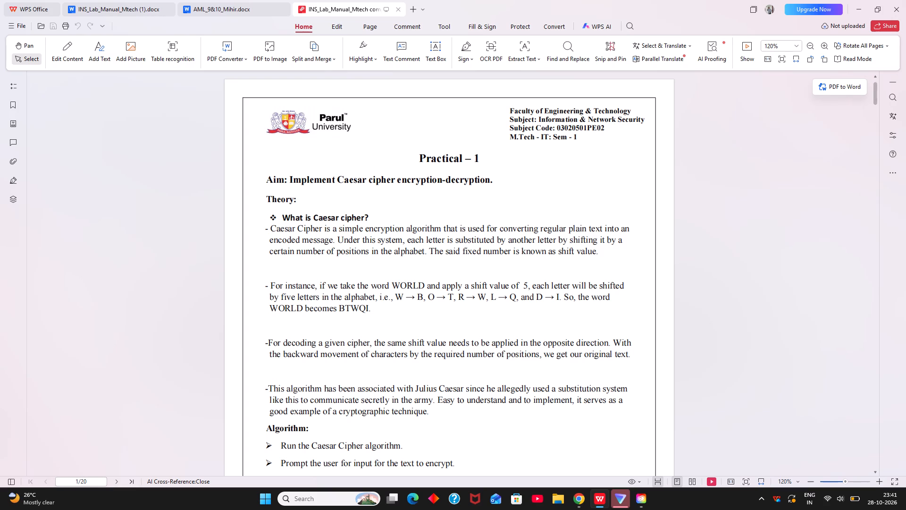
# Look through the PDF lab manual to its end, examining the page numbers in the last pages' footers.
pyautogui.scroll(1, 431, 315)
pyautogui.scroll(-20, 431, 315)
pyautogui.scroll(-8, 431, 315)
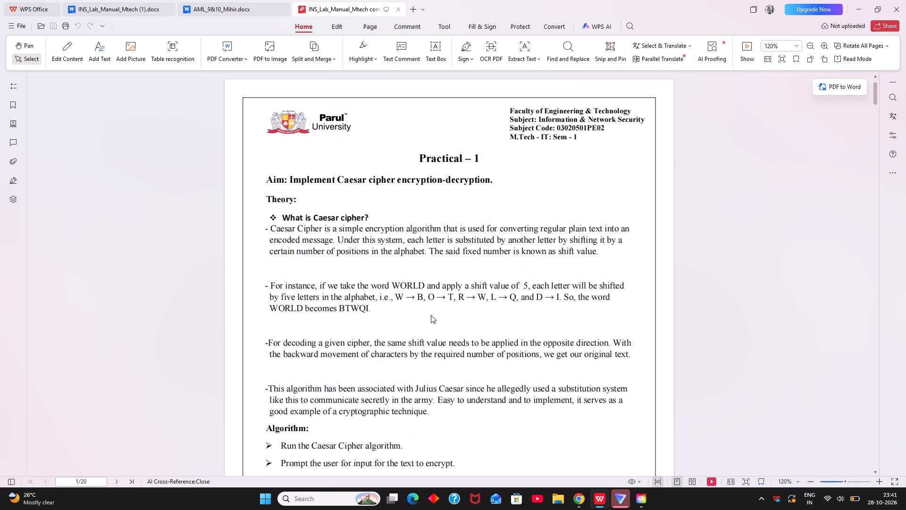
pyautogui.scroll(-20, 431, 315)
pyautogui.scroll(-20, 431, 315)
pyautogui.scroll(-20, 431, 315)
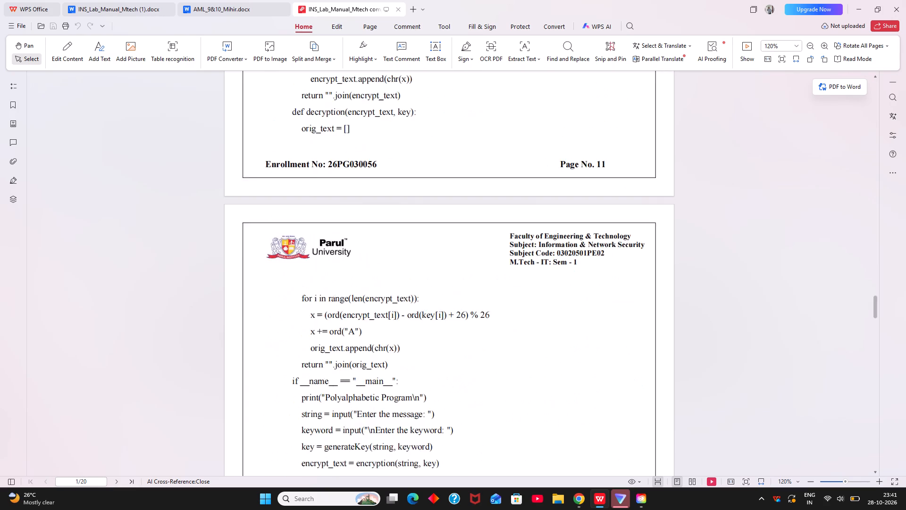
pyautogui.scroll(-20, 431, 315)
pyautogui.scroll(-20, 431, 315)
pyautogui.scroll(-20, 431, 315)
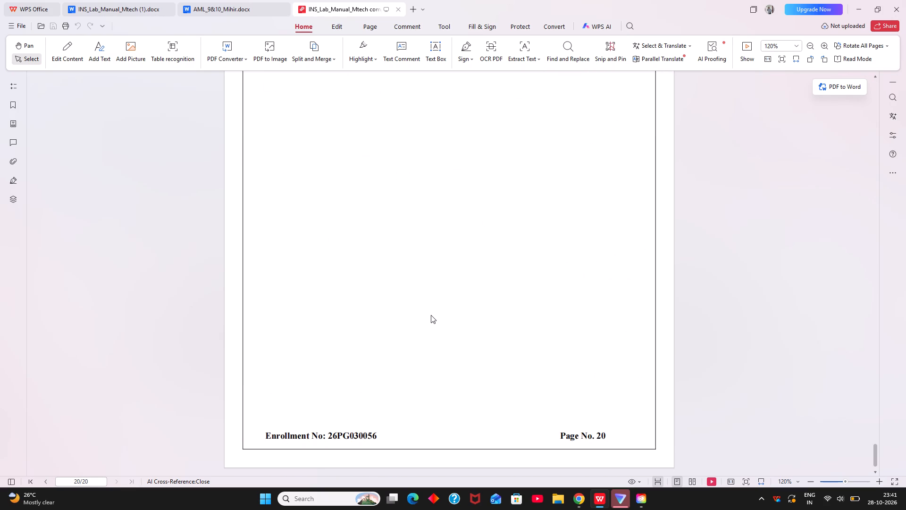
pyautogui.scroll(7, 431, 315)
pyautogui.scroll(-1, 431, 315)
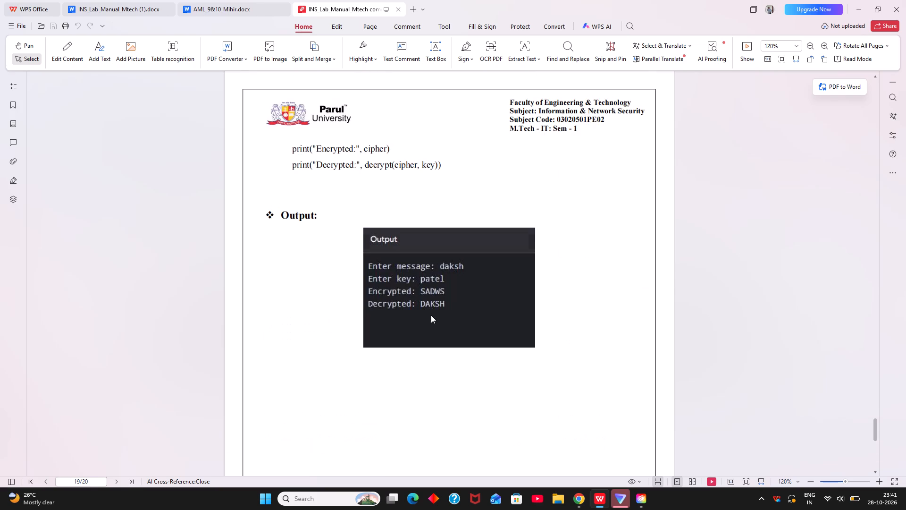
pyautogui.scroll(-2, 431, 315)
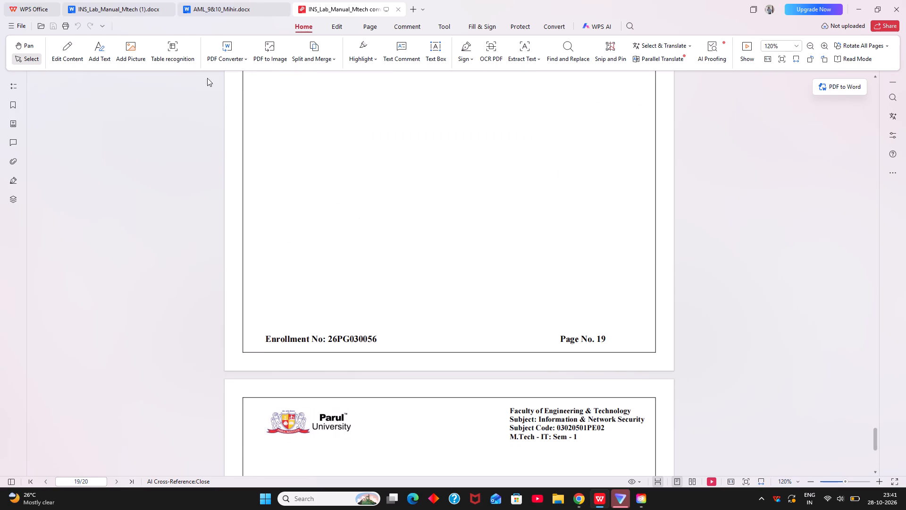
# In INS_Lab_Manual_Mtech (1).docx, replace the page number in the first page's footer with 20 and leave footer editing.
pyautogui.click(129, 9)
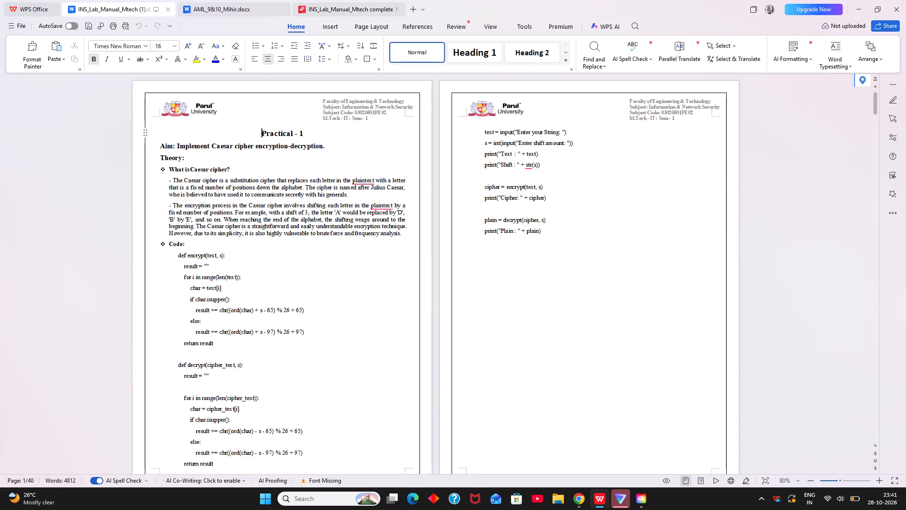
pyautogui.scroll(-1, 322, 300)
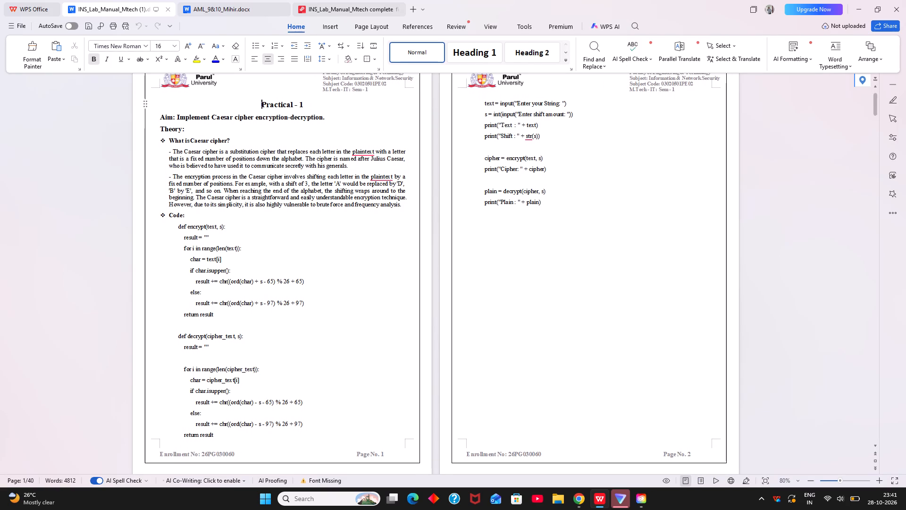
pyautogui.scroll(-1, 322, 300)
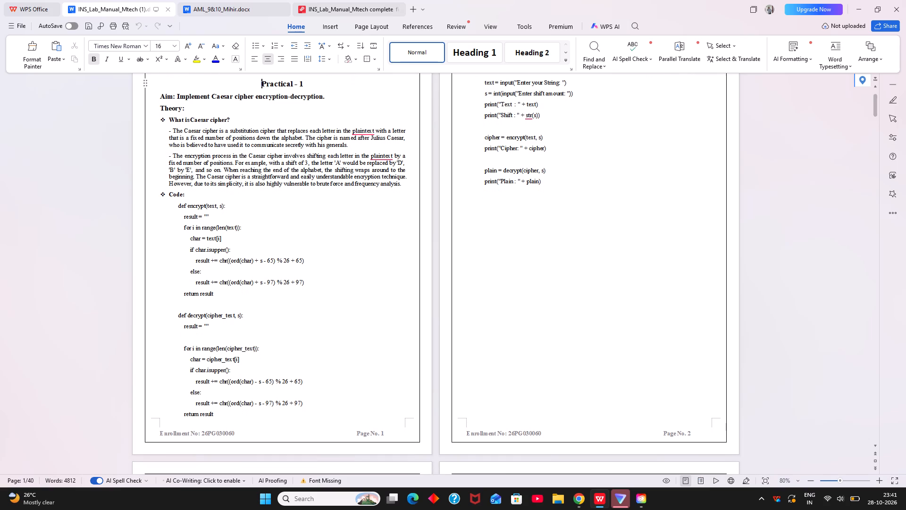
pyautogui.scroll(-3, 322, 300)
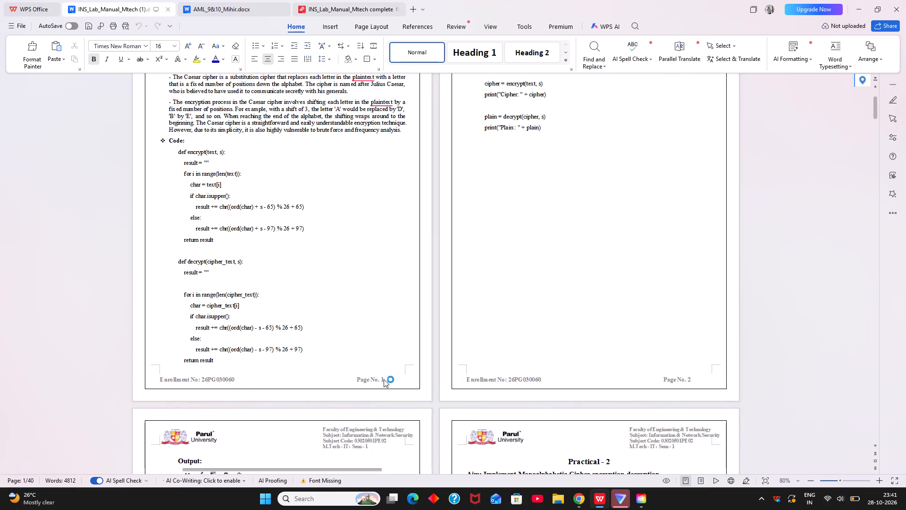
pyautogui.tripleClick(384, 379)
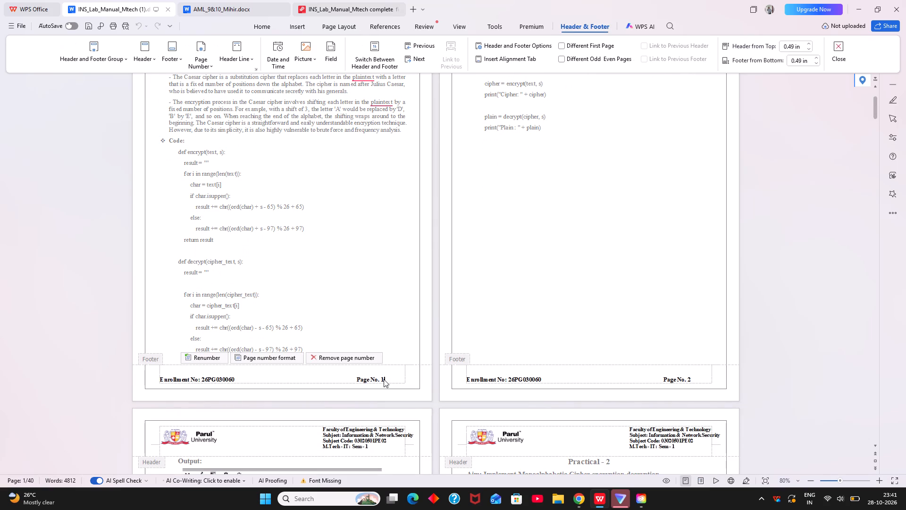
pyautogui.press('BackSpace')
pyautogui.write('20')
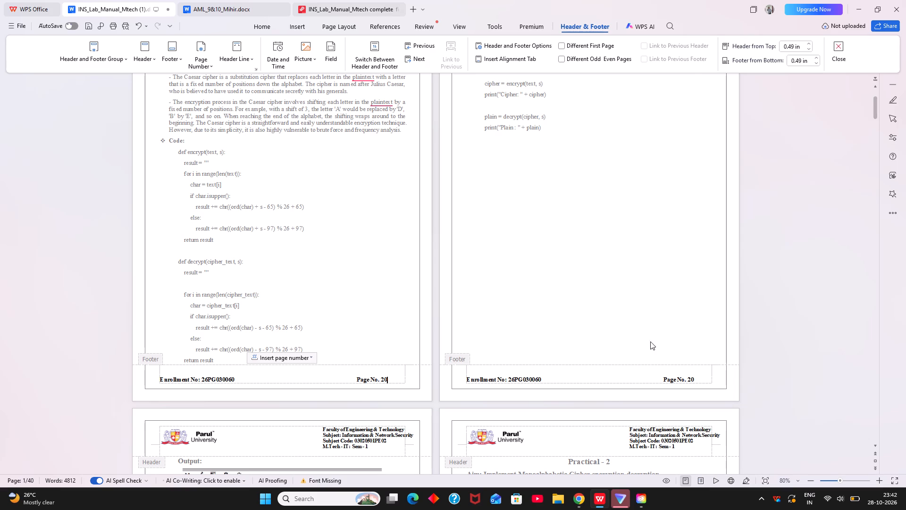
pyautogui.scroll(-10, 648, 352)
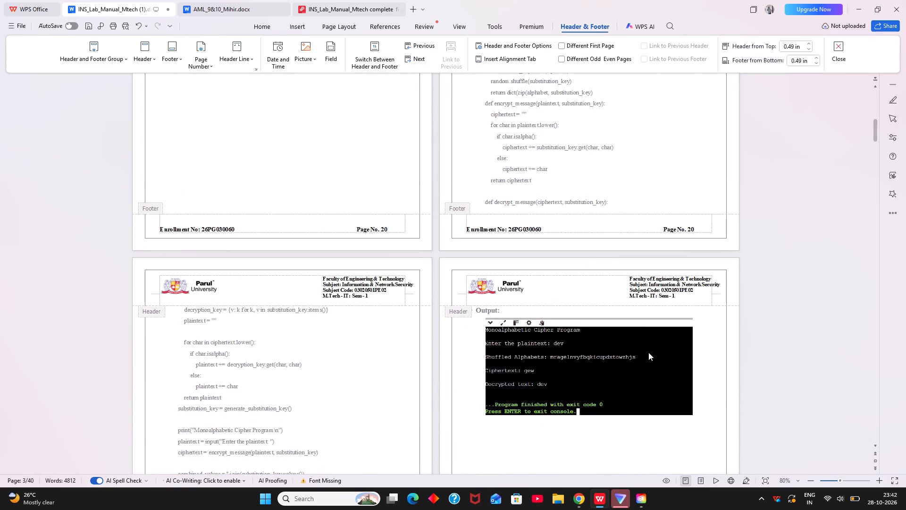
pyautogui.doubleClick(721, 383)
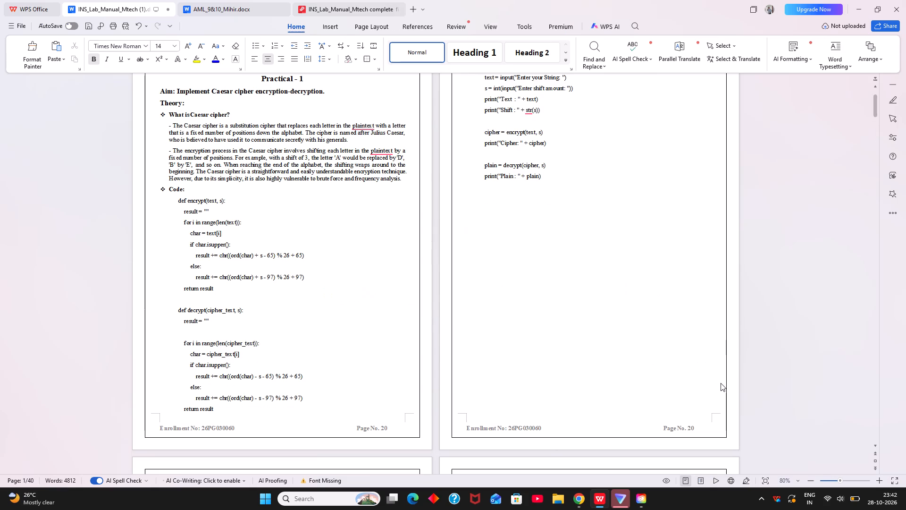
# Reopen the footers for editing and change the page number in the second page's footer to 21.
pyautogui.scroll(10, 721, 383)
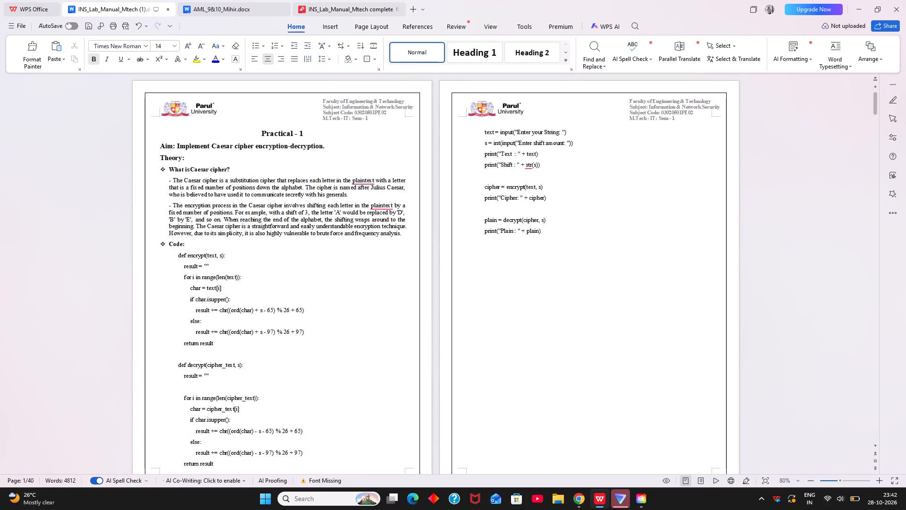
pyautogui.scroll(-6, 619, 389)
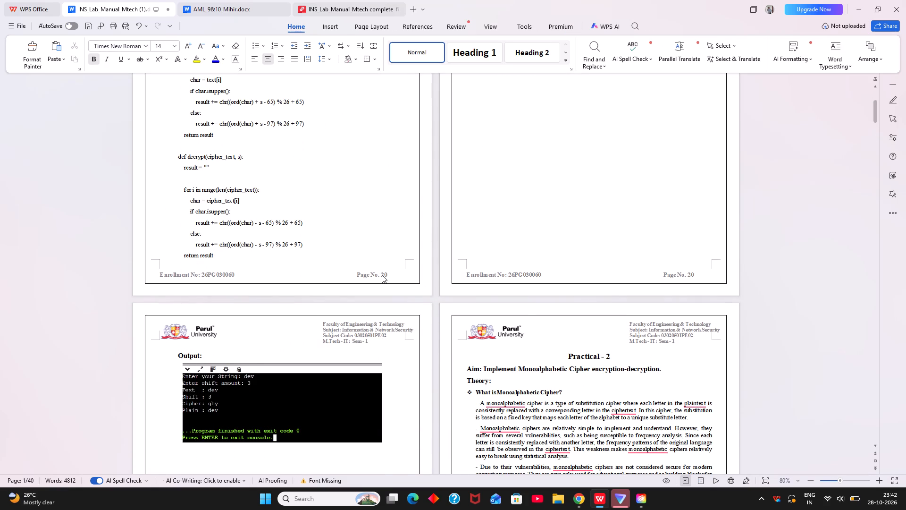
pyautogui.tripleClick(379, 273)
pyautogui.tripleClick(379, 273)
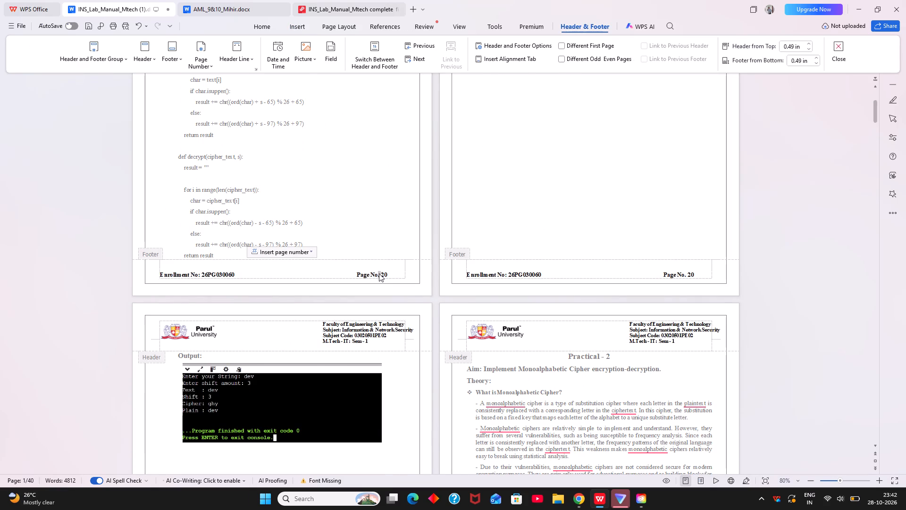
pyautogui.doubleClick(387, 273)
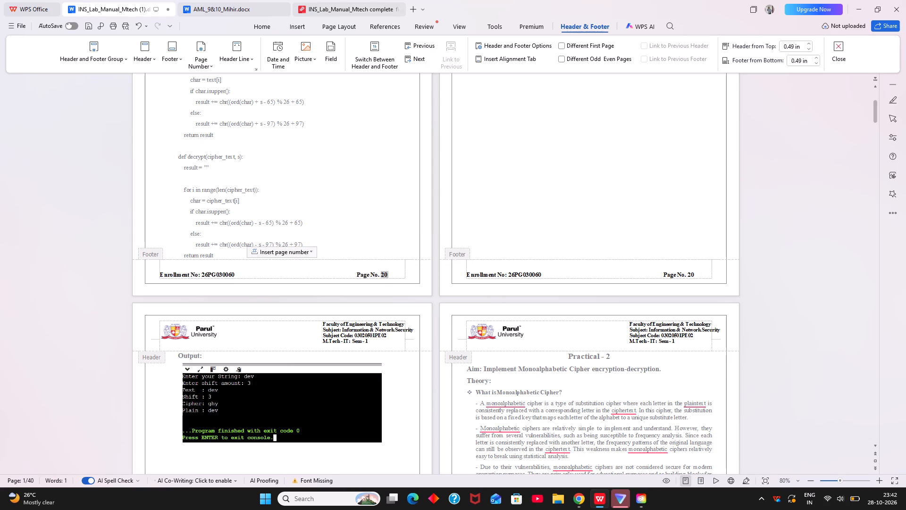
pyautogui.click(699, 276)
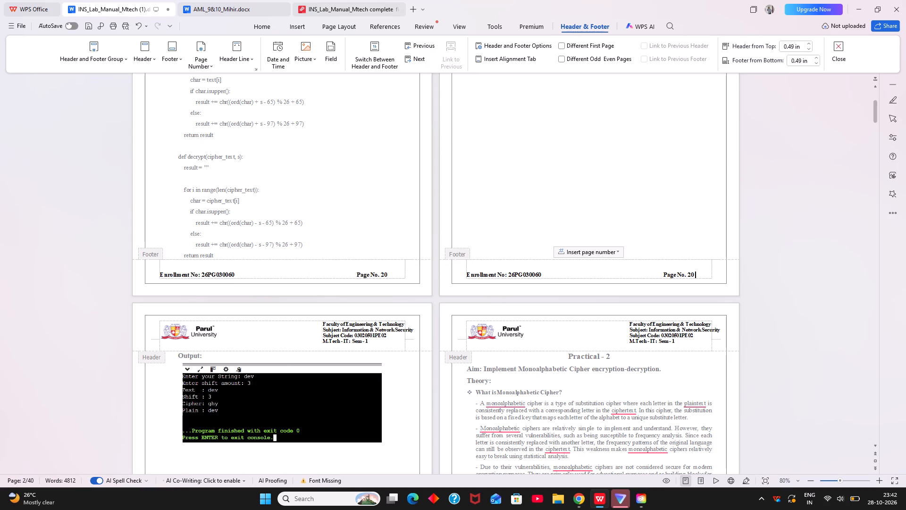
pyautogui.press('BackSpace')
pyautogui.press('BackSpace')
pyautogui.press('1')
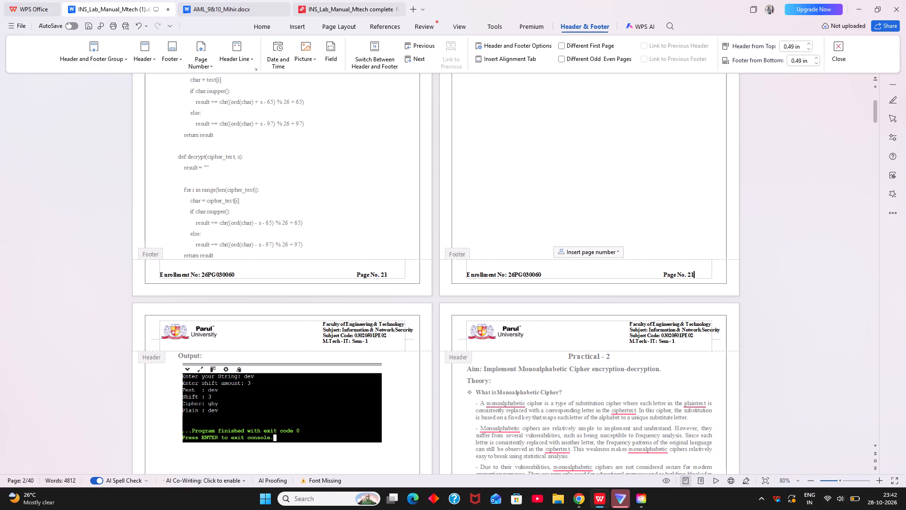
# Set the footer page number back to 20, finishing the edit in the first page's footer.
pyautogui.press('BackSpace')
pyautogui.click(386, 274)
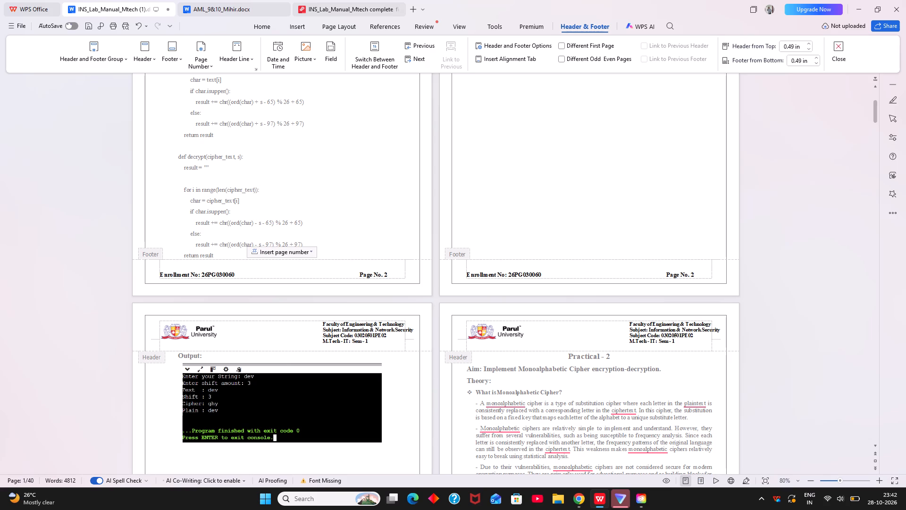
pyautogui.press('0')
# Insert an automatic page number in the footer, format 1, 2, 3 ..., position Right, applied to the entire document.
pyautogui.click(300, 251)
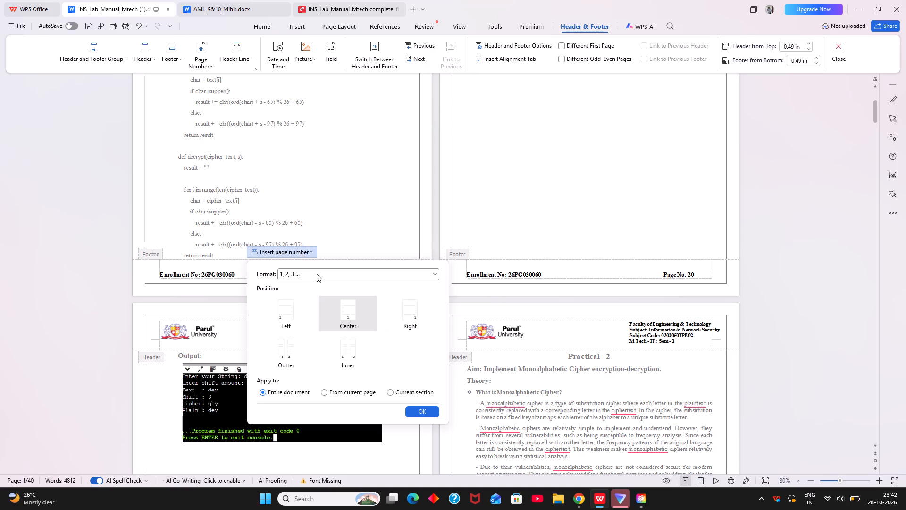
pyautogui.click(405, 314)
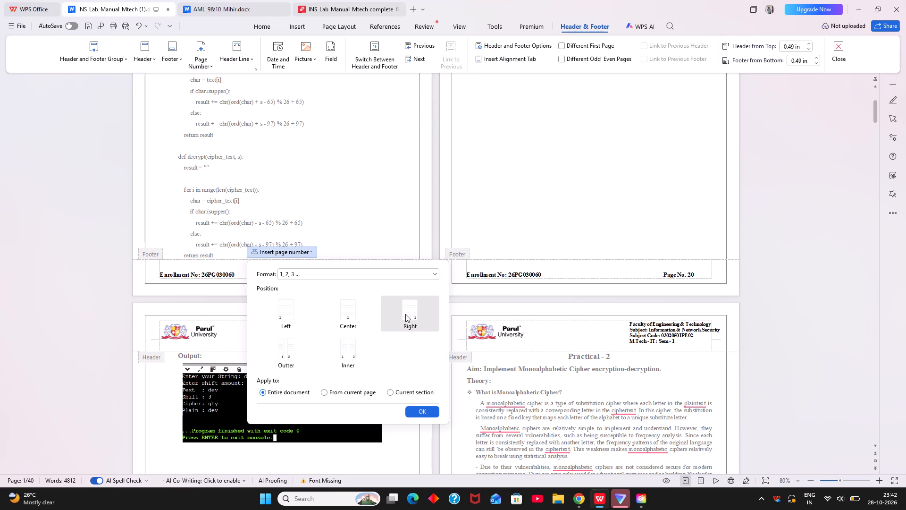
pyautogui.click(419, 410)
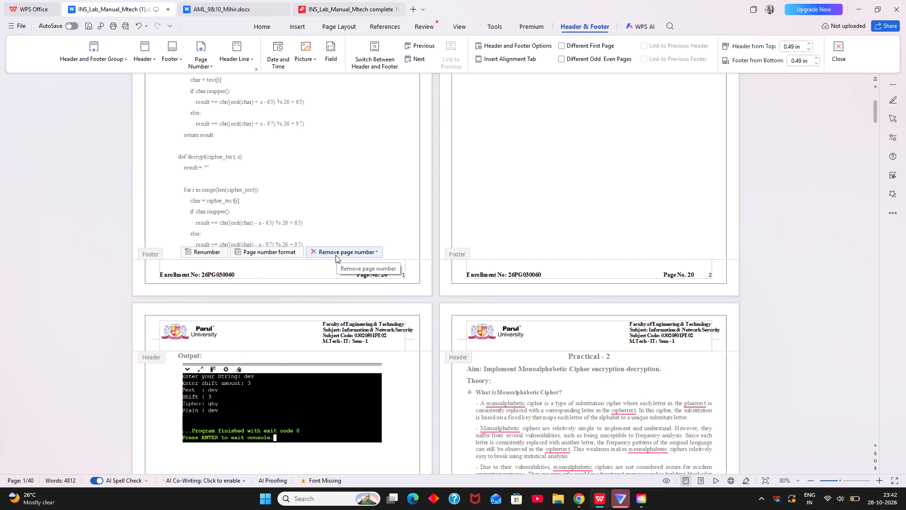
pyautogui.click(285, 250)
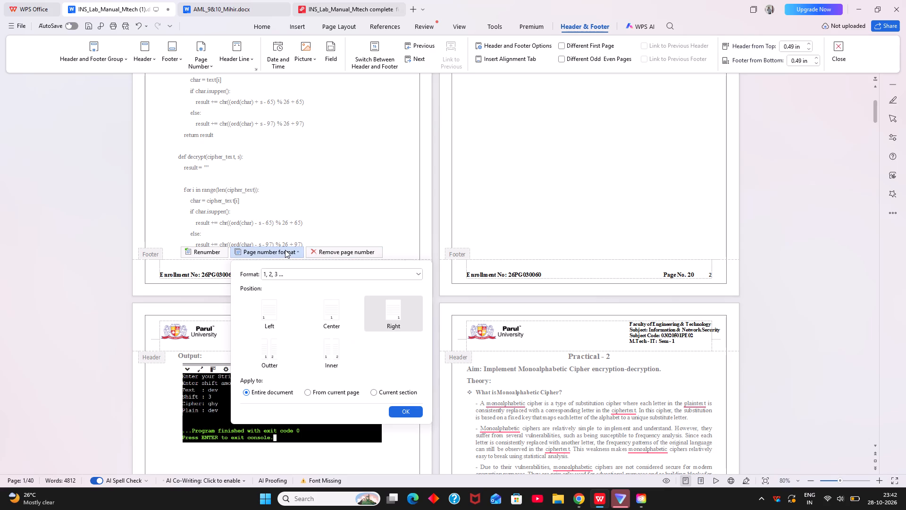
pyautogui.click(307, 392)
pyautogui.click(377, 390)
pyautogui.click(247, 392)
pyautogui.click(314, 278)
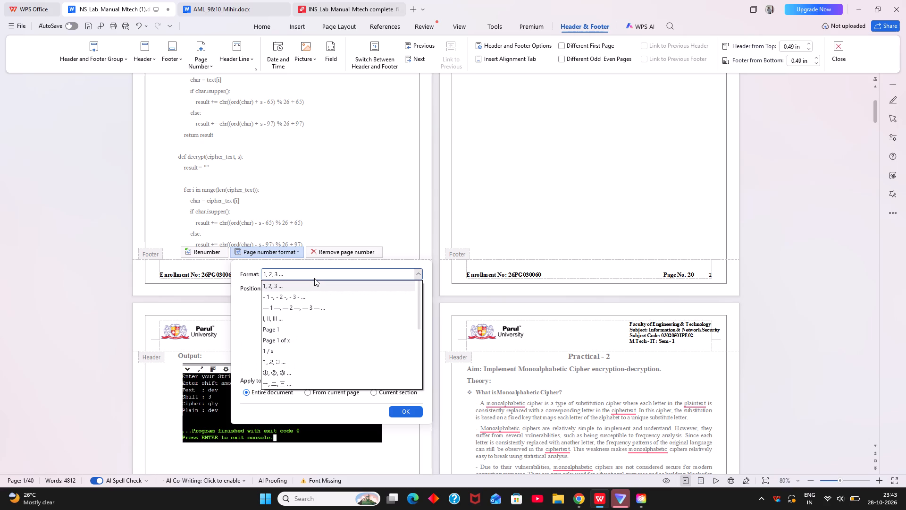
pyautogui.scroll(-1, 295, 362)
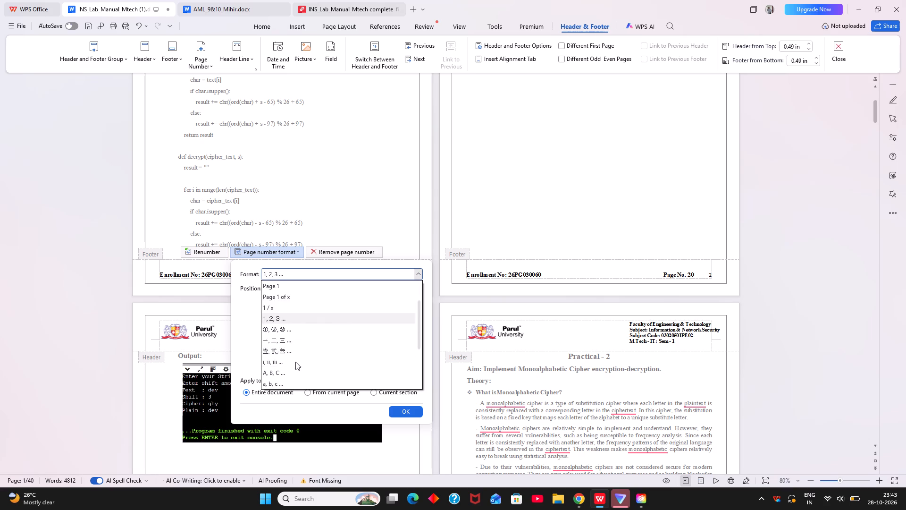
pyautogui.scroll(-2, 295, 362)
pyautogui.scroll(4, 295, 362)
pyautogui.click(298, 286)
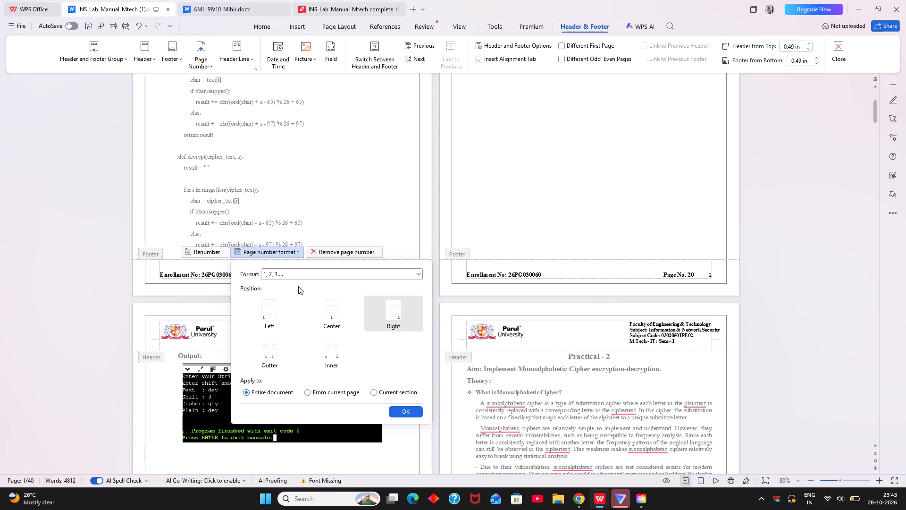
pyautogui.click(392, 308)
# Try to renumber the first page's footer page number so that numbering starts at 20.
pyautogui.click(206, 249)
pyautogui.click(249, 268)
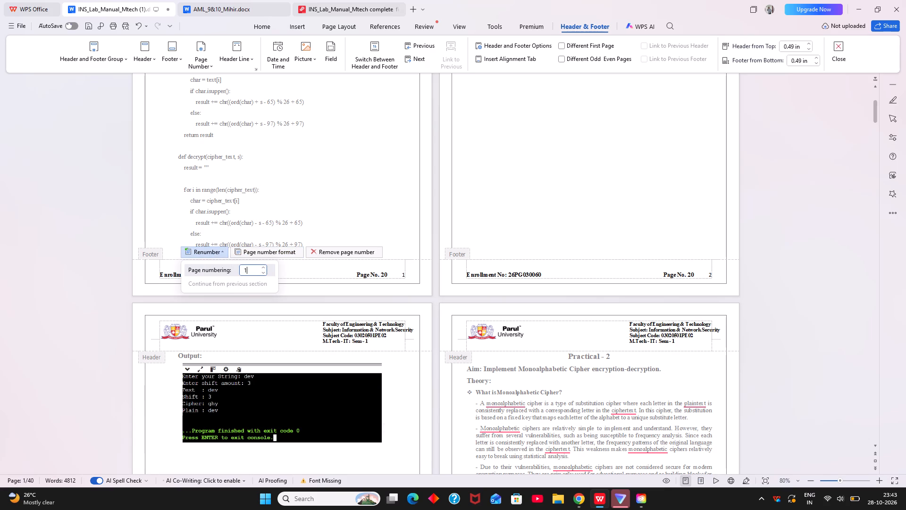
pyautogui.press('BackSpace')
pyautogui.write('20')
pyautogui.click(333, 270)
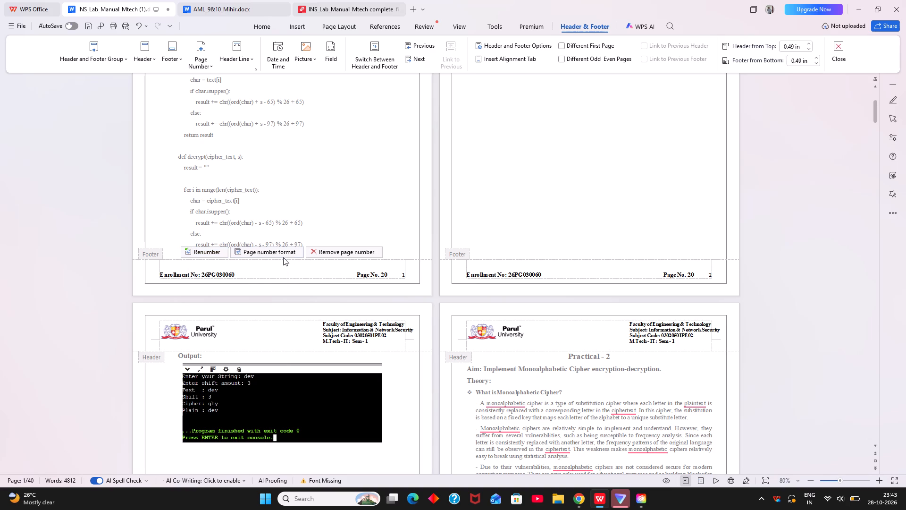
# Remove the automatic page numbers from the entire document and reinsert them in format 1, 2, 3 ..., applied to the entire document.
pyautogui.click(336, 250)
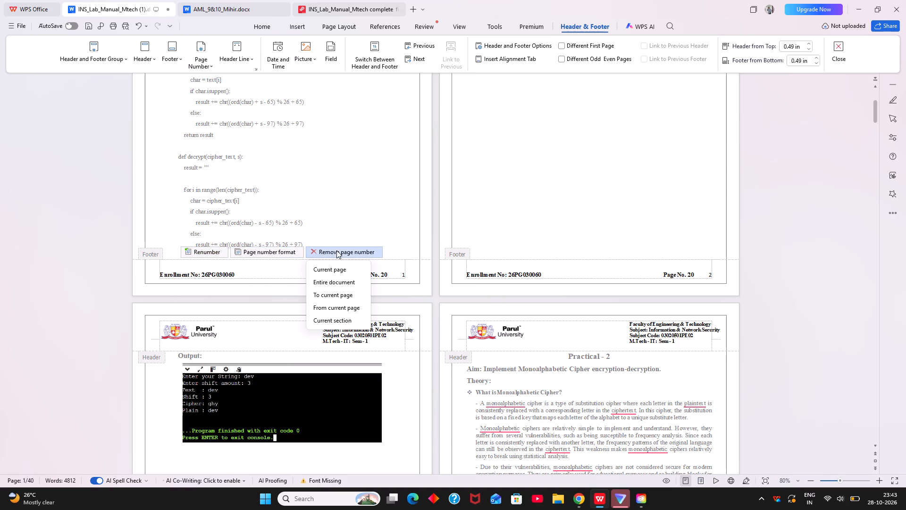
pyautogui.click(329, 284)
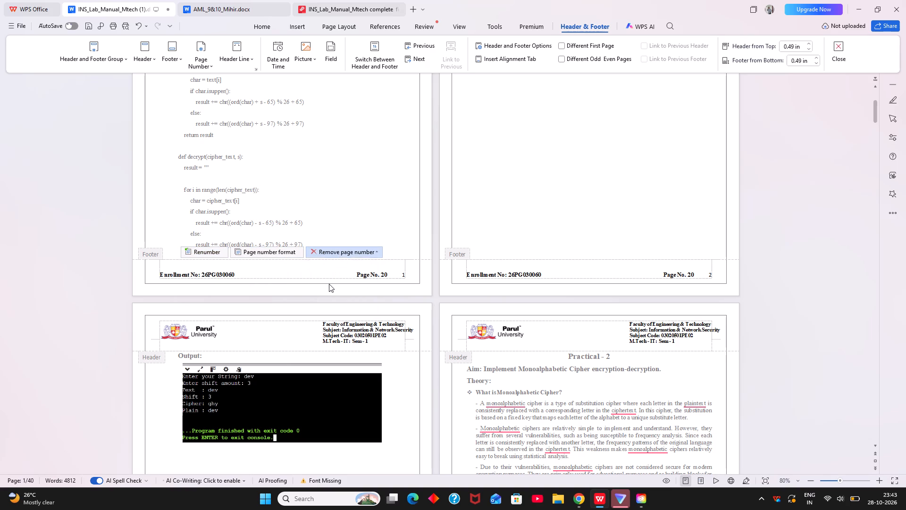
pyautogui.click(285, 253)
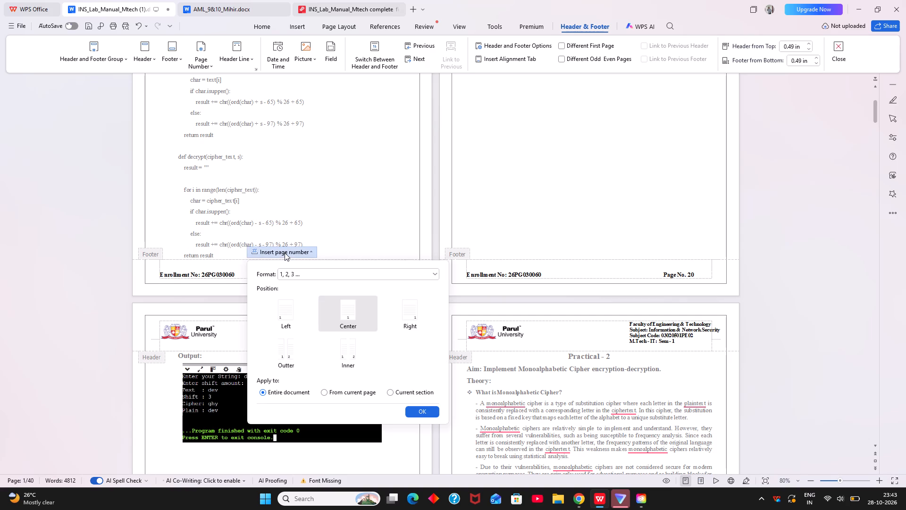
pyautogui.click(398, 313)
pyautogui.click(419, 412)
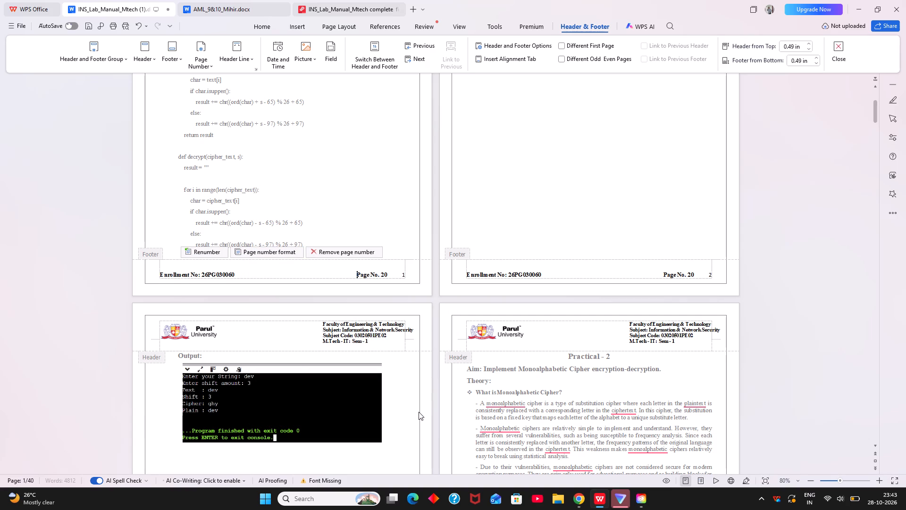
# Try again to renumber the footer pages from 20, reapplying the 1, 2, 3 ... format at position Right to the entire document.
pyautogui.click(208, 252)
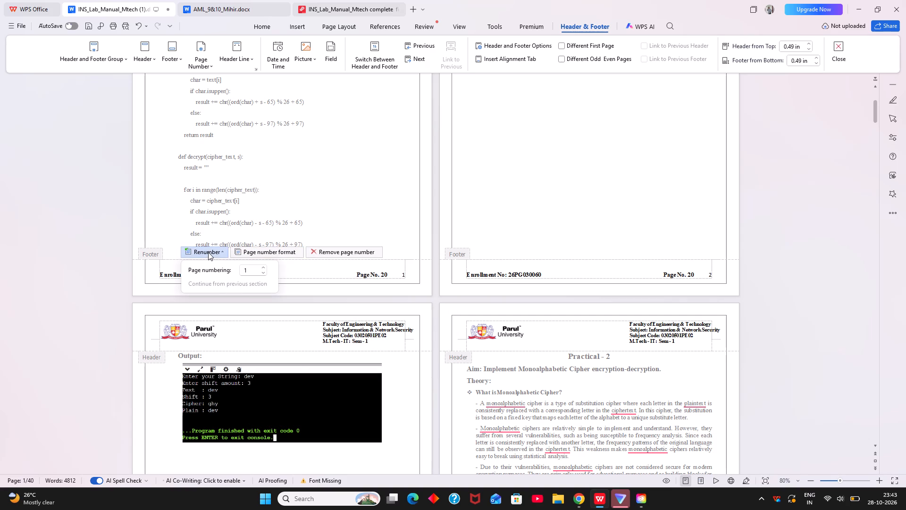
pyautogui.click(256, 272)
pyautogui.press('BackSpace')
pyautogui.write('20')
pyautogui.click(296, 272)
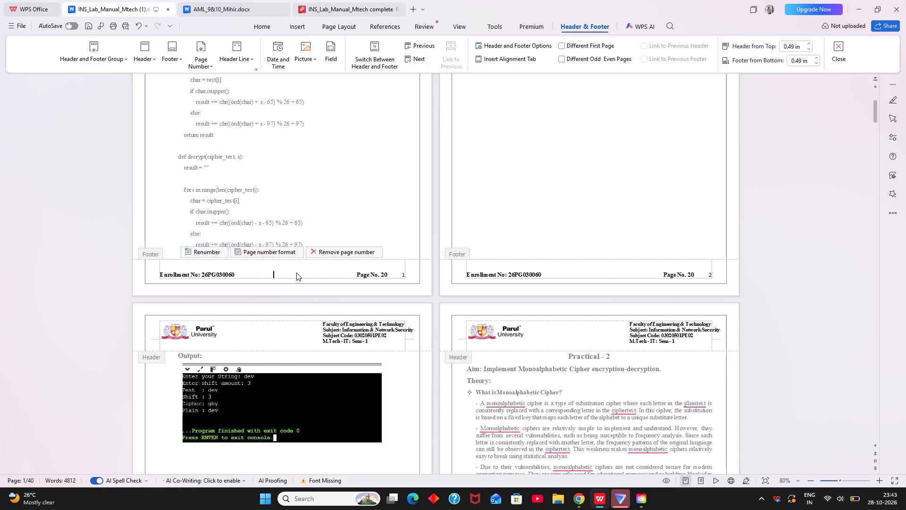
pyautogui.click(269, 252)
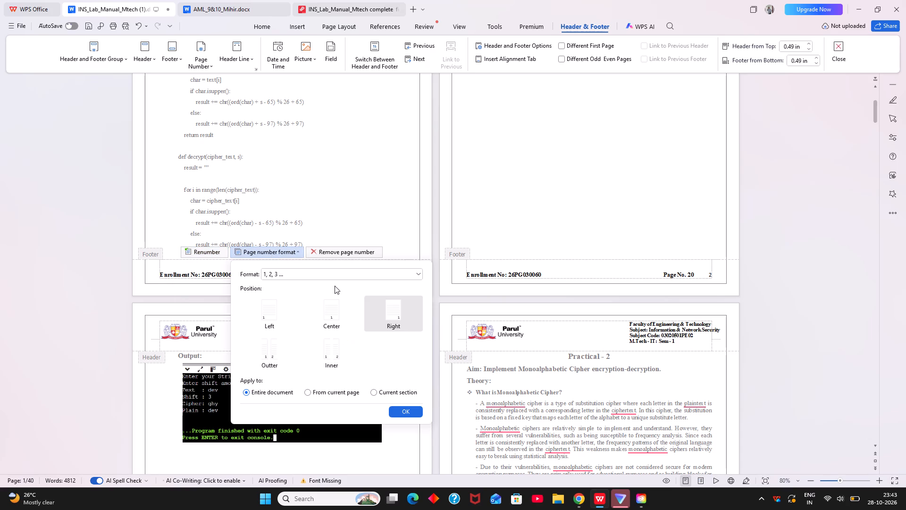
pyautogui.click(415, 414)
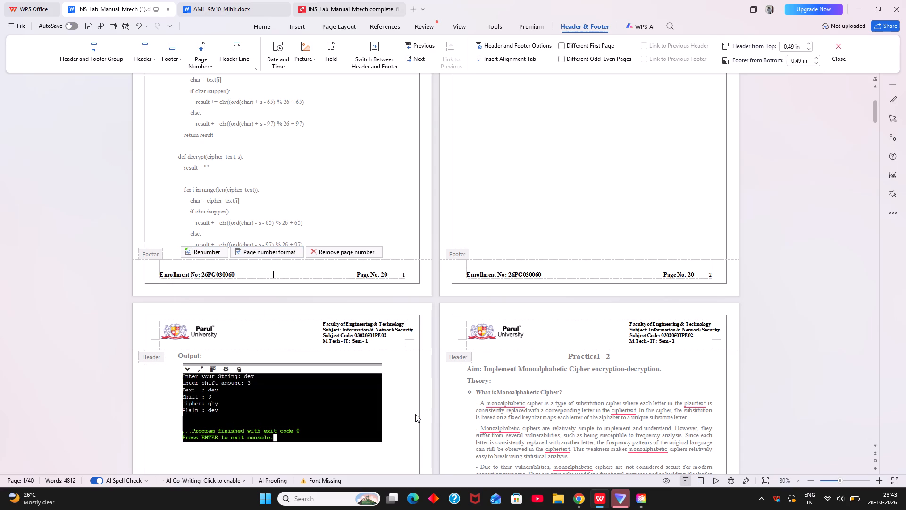
# Renumber the automatic footer page numbers so that the first page starts at 20.
pyautogui.scroll(-4, 444, 337)
pyautogui.scroll(1, 444, 337)
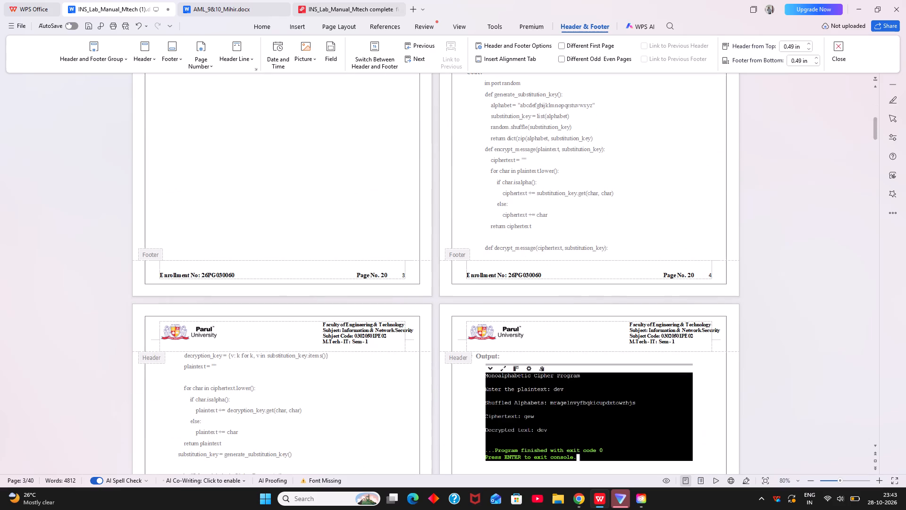
pyautogui.scroll(1, 444, 337)
pyautogui.scroll(-2, 444, 337)
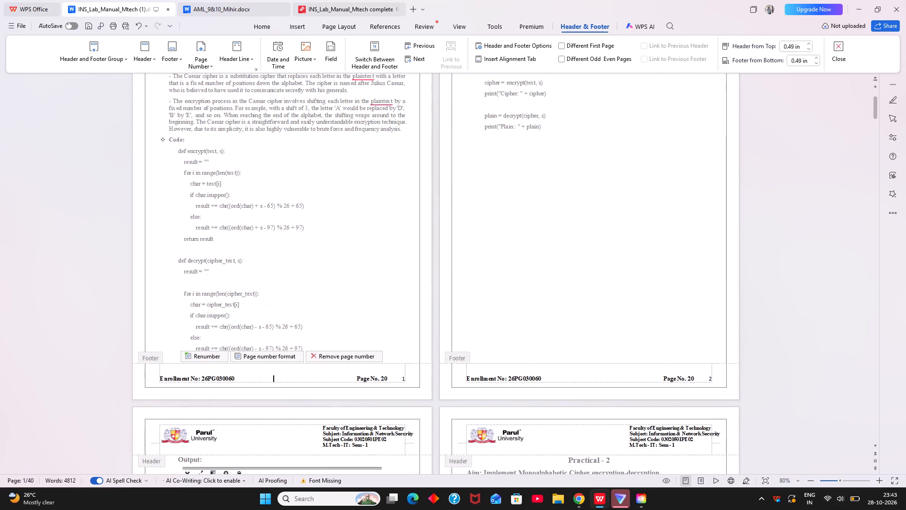
pyautogui.scroll(-2, 444, 337)
pyautogui.click(277, 330)
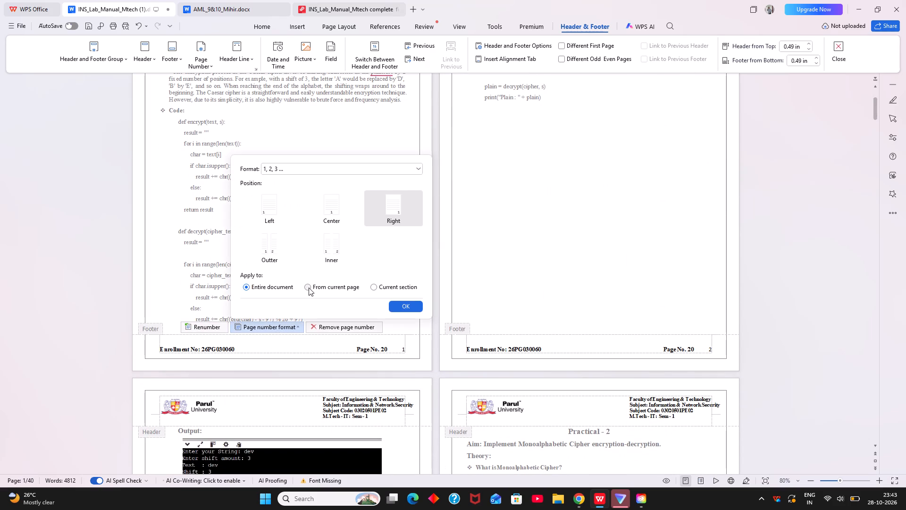
pyautogui.click(213, 328)
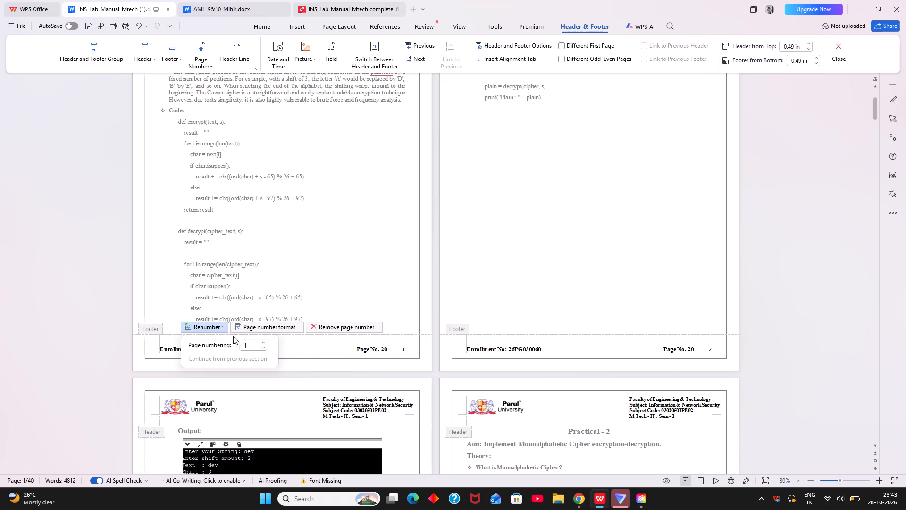
pyautogui.click(254, 347)
pyautogui.press('BackSpace')
pyautogui.write('20')
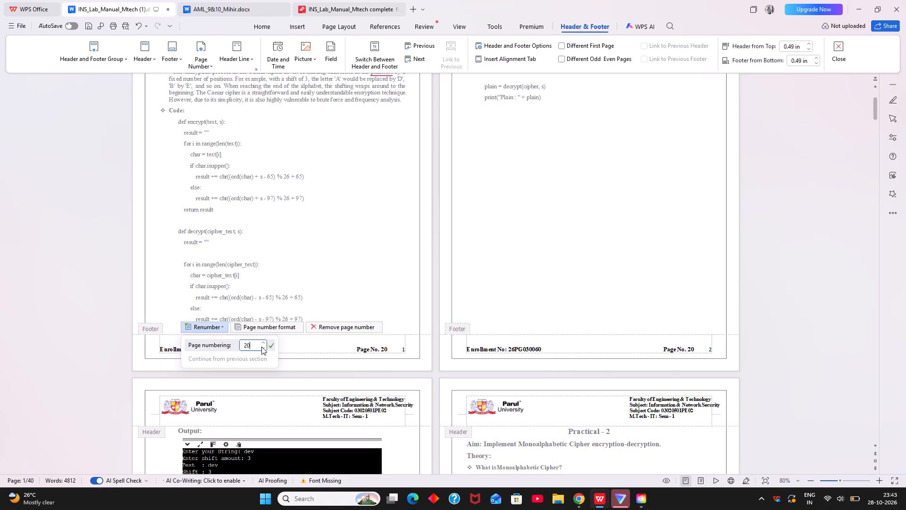
pyautogui.click(271, 347)
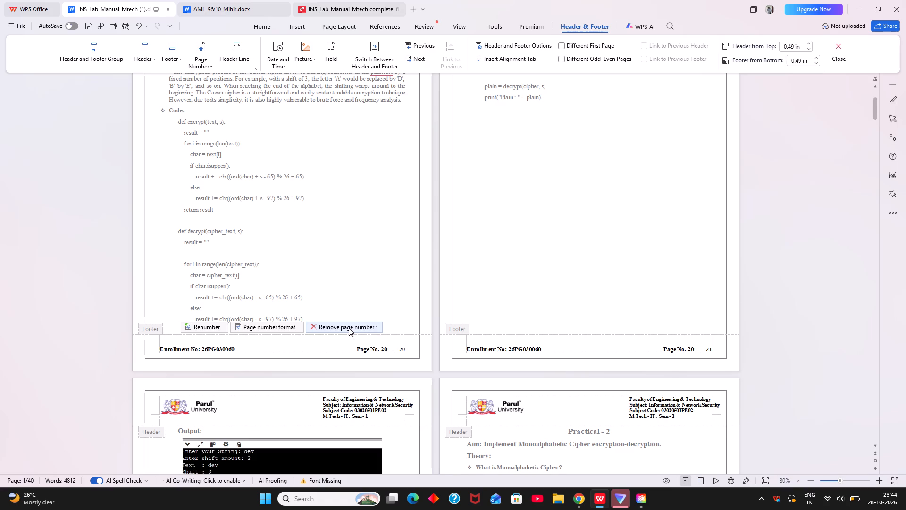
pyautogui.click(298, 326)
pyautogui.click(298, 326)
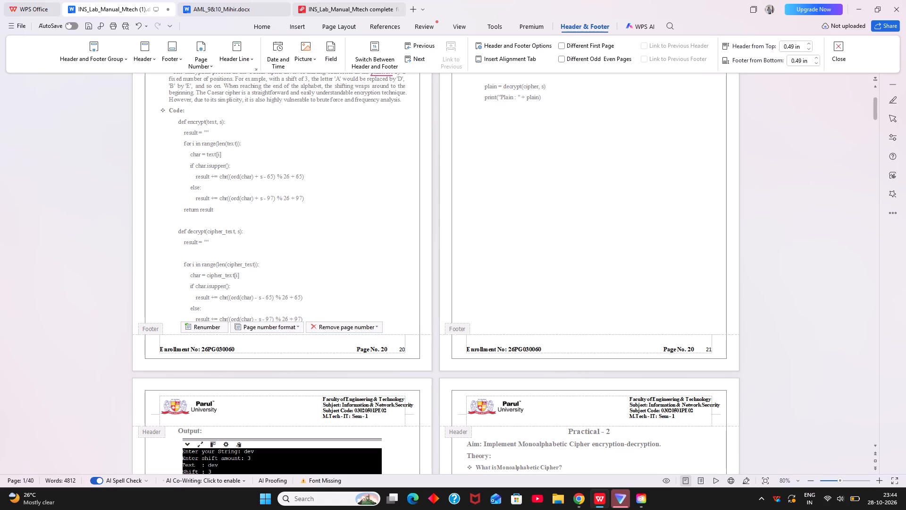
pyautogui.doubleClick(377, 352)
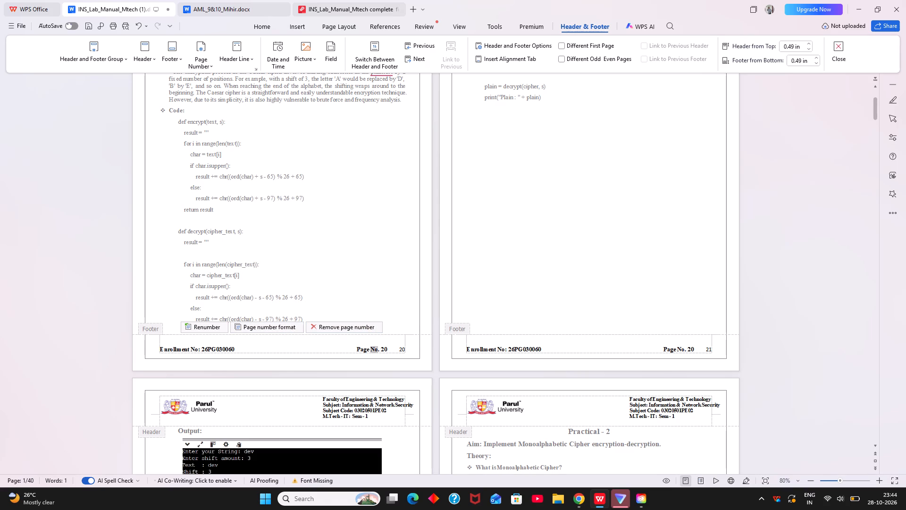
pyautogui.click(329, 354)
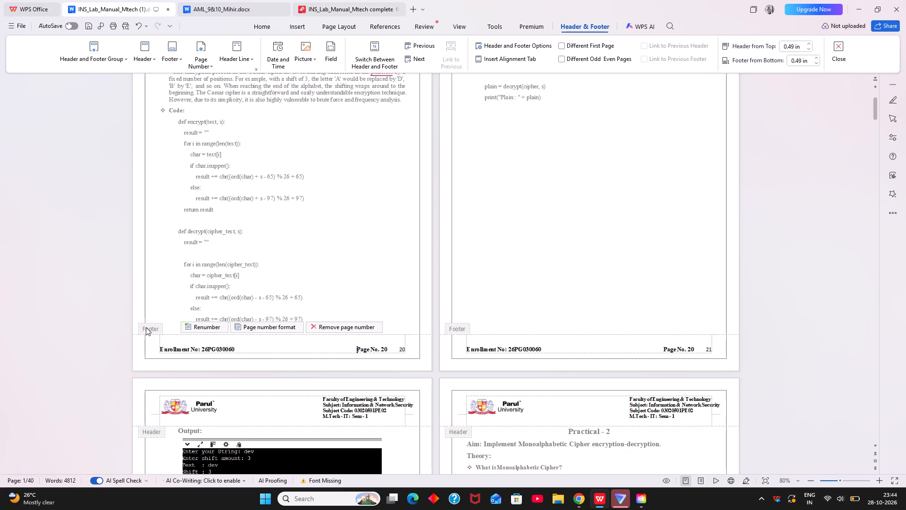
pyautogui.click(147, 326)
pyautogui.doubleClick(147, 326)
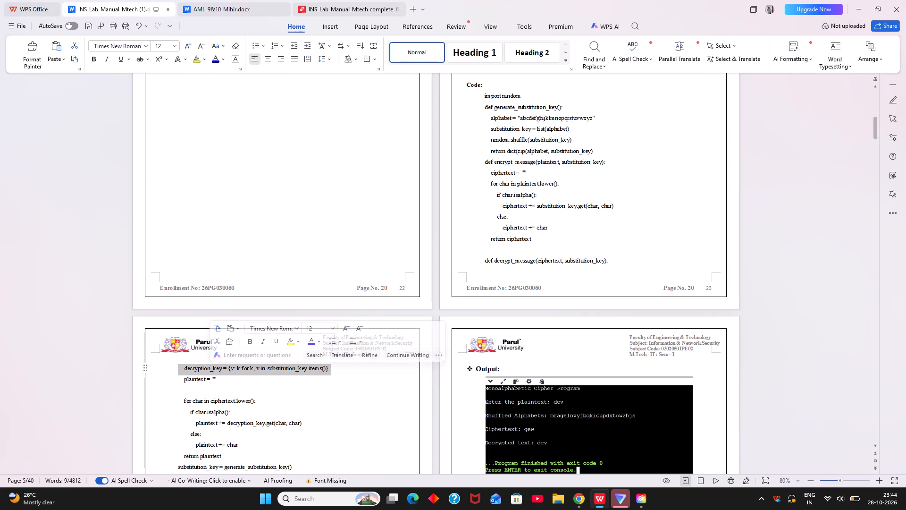
# Delete the manually typed "Page No. 20" text from the footer, keeping the automatic page number, and leave footer editing.
pyautogui.tripleClick(374, 288)
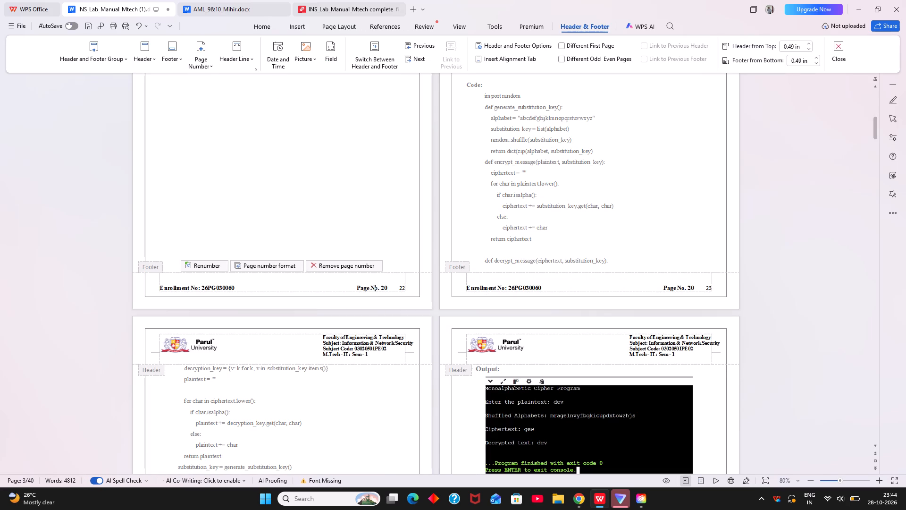
pyautogui.click(386, 286)
pyautogui.press('BackSpace')
pyautogui.press('BackSpace')
pyautogui.press('BackSpace')
pyautogui.press('BackSpace')
pyautogui.press('BackSpace')
pyautogui.press('BackSpace')
pyautogui.press('BackSpace')
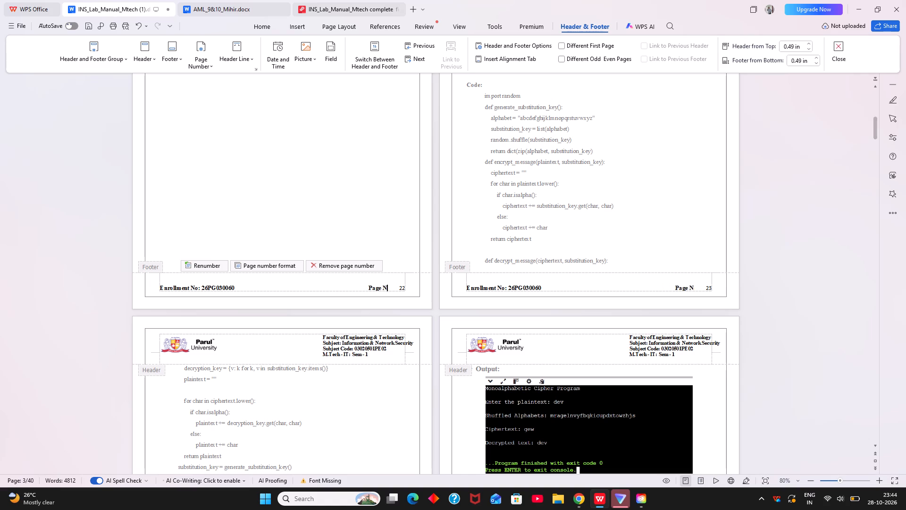
pyautogui.press('BackSpace')
pyautogui.press('BackSpace')
pyautogui.press('BackSpace')
pyautogui.press('BackSpace')
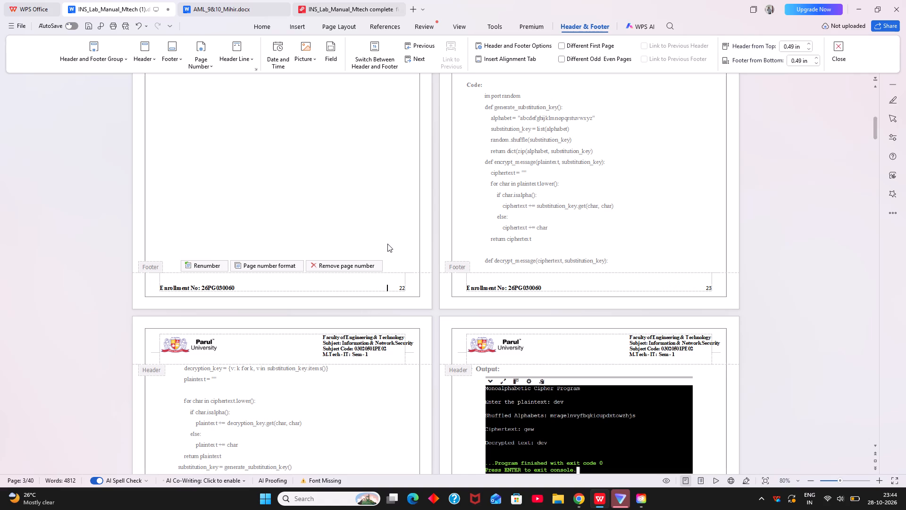
pyautogui.click(387, 244)
pyautogui.doubleClick(387, 244)
# Examine the footers from page 3 back to the first page to check their page numbering.
pyautogui.scroll(3, 387, 244)
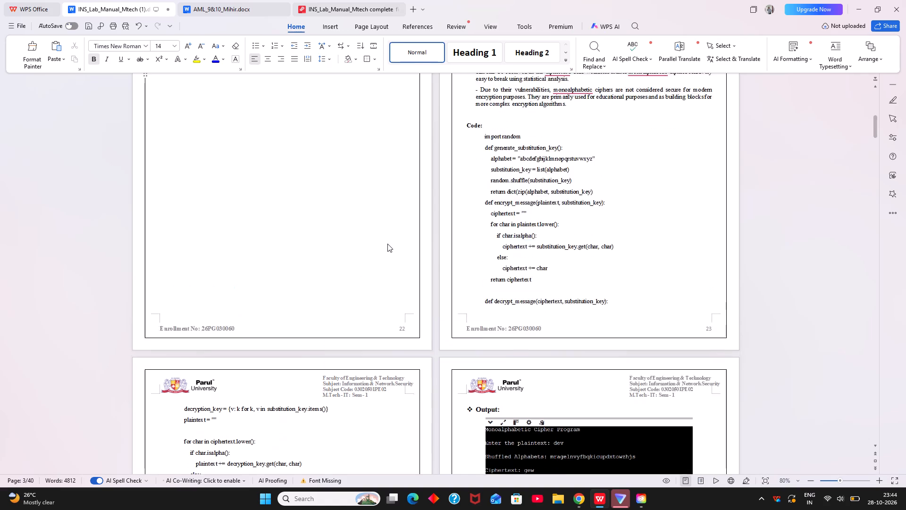
pyautogui.scroll(6, 387, 244)
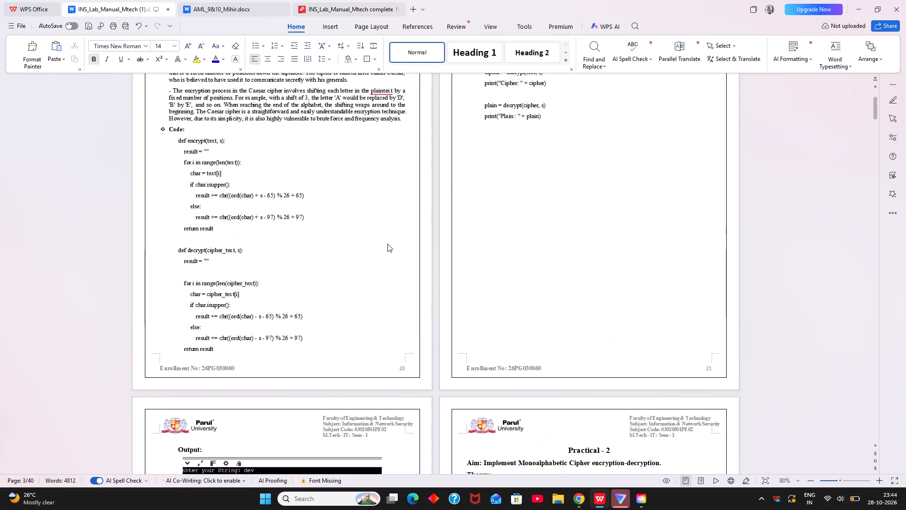
pyautogui.scroll(2, 387, 244)
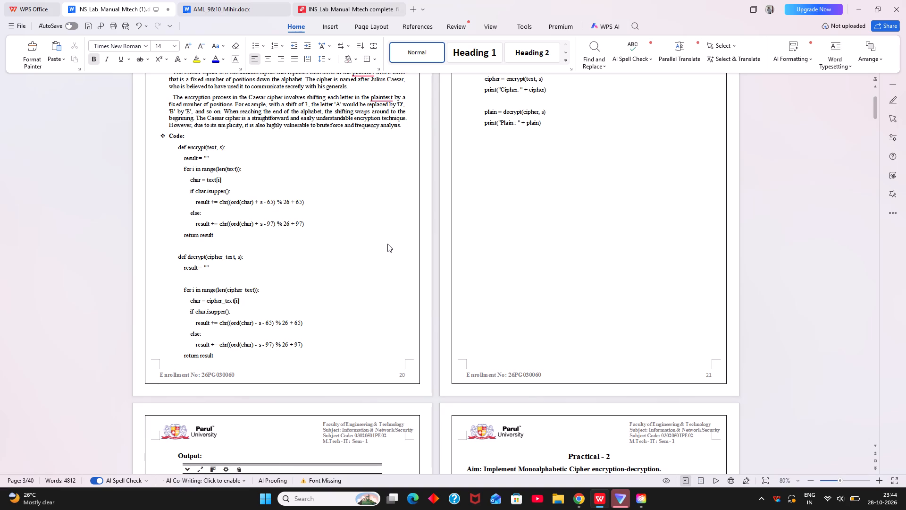
pyautogui.scroll(3, 387, 244)
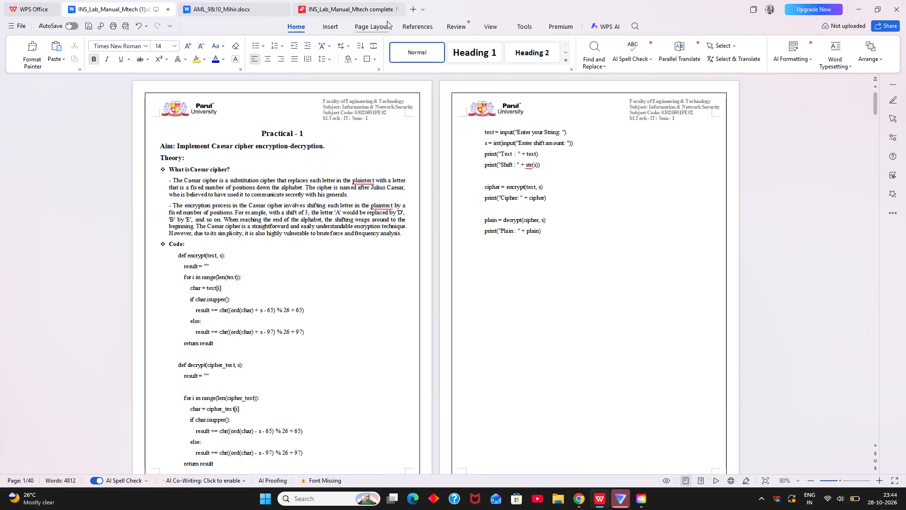
# Save a copy of the document as INS_Lab_Manual_Mtech (1).docx in the en_US folder.
pyautogui.click(15, 29)
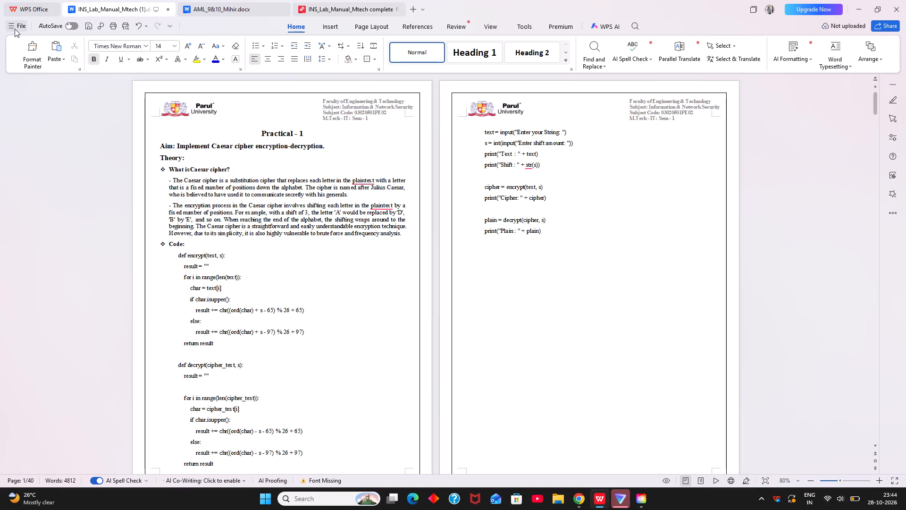
pyautogui.click(35, 111)
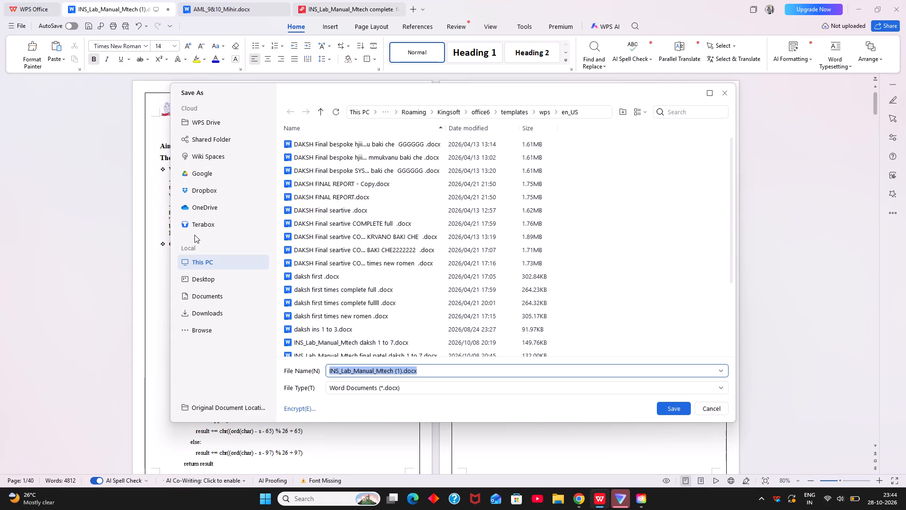
pyautogui.click(103, 239)
pyautogui.click(679, 410)
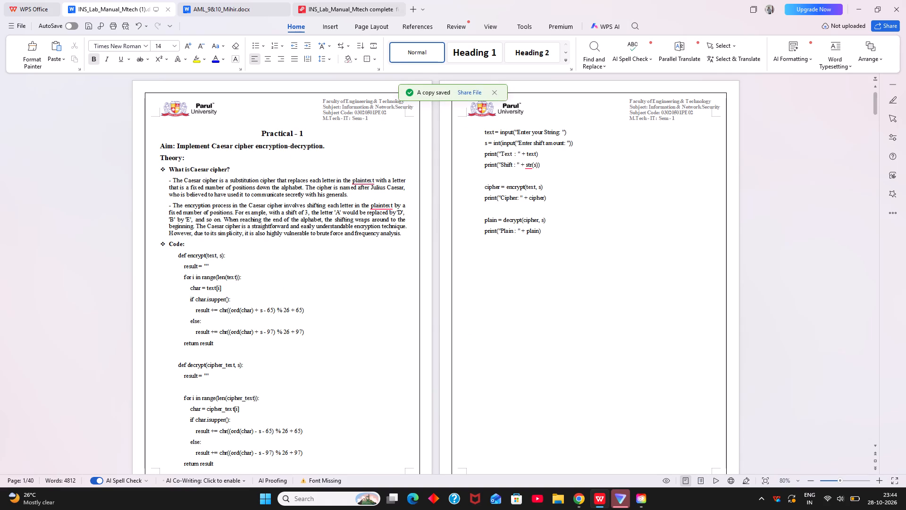
# Print one copy of all pages on the Canon G3030 series printer, keeping the default print options.
pyautogui.hotkey('ctrl', 'p')
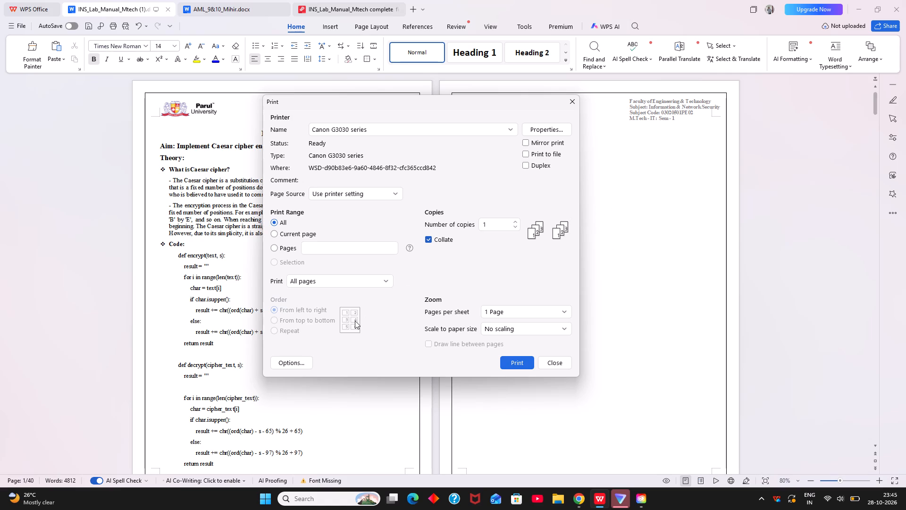
pyautogui.click(291, 363)
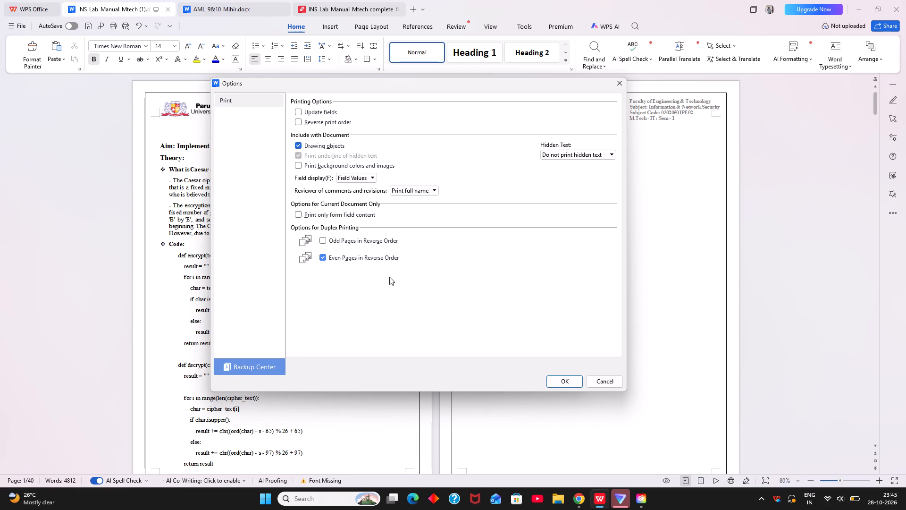
pyautogui.click(554, 382)
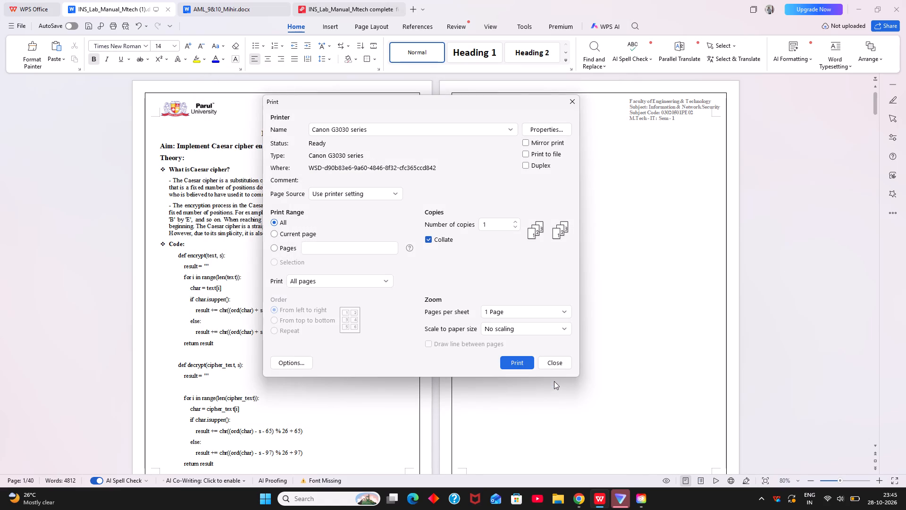
pyautogui.click(517, 361)
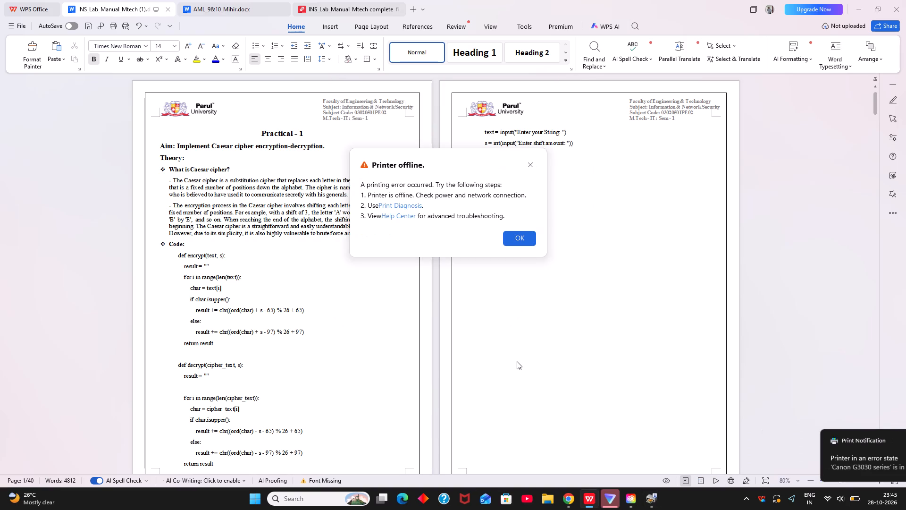
# Dismiss the printing error notice to return to the lab manual document.
pyautogui.click(520, 239)
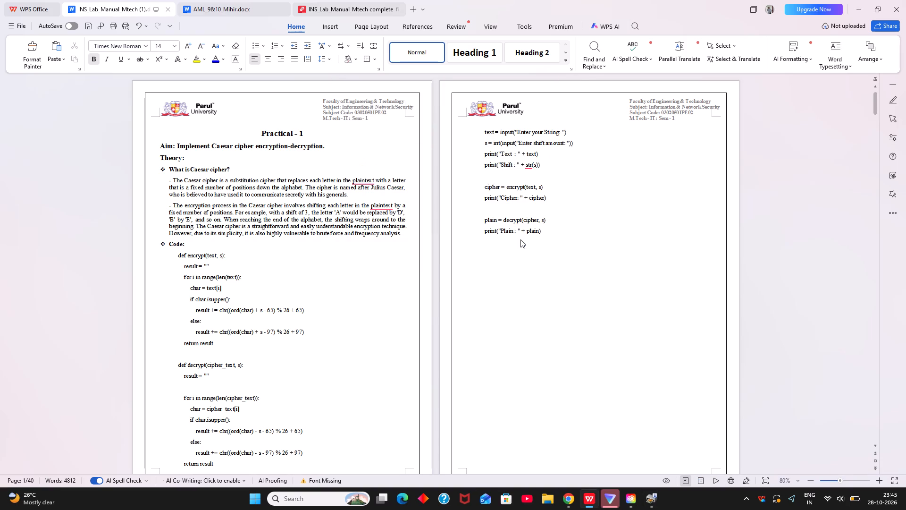
# Open the Save As dialog to save another copy of the INS_Lab_Manual_Mtech (1) document.
pyautogui.click(16, 25)
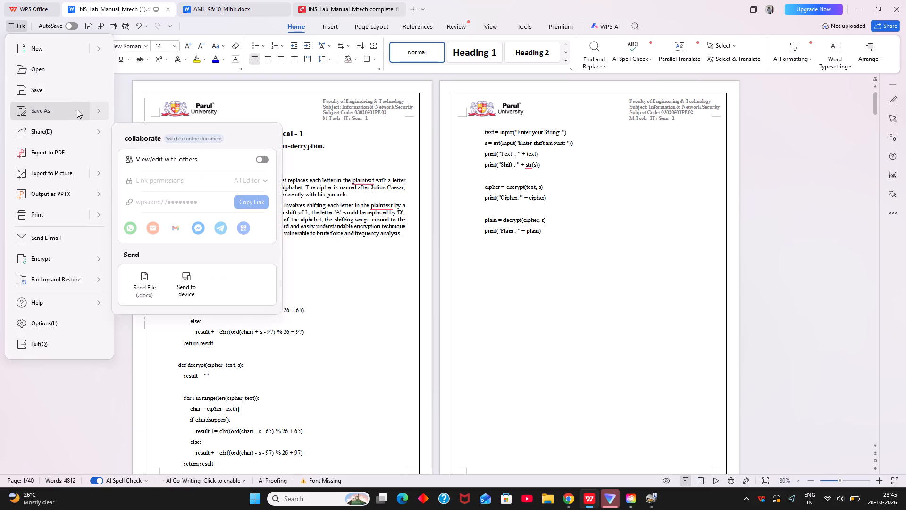
pyautogui.click(95, 110)
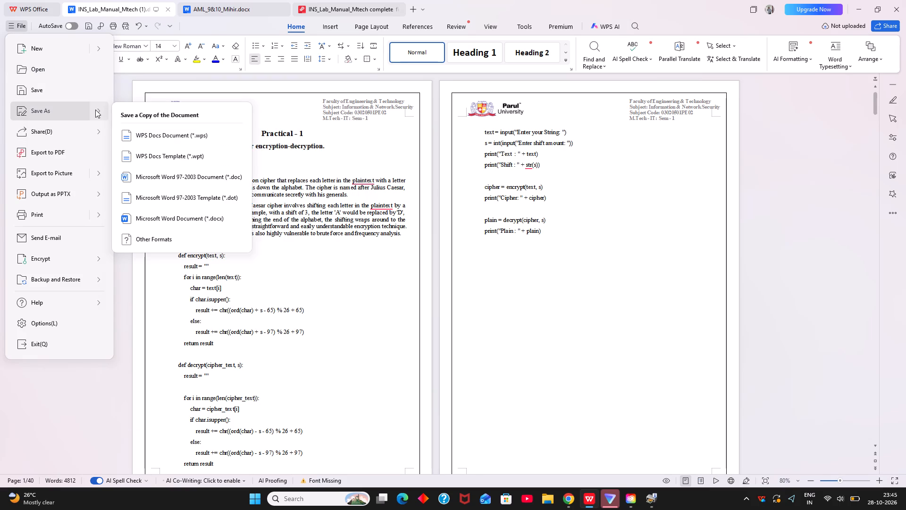
pyautogui.click(62, 110)
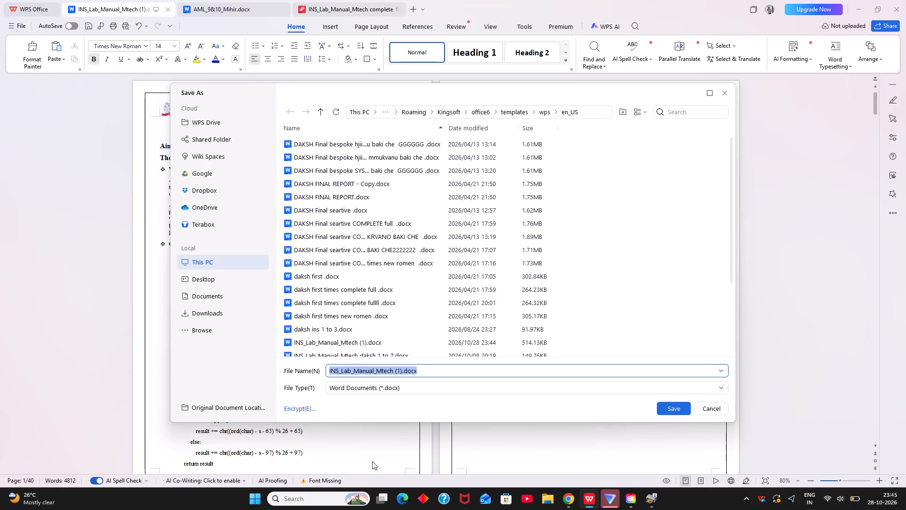
# Export the document in PDF format to the en_US folder as "daksh 9 11INS_Lab_Manual_Mtech (1).pdf".
pyautogui.click(402, 391)
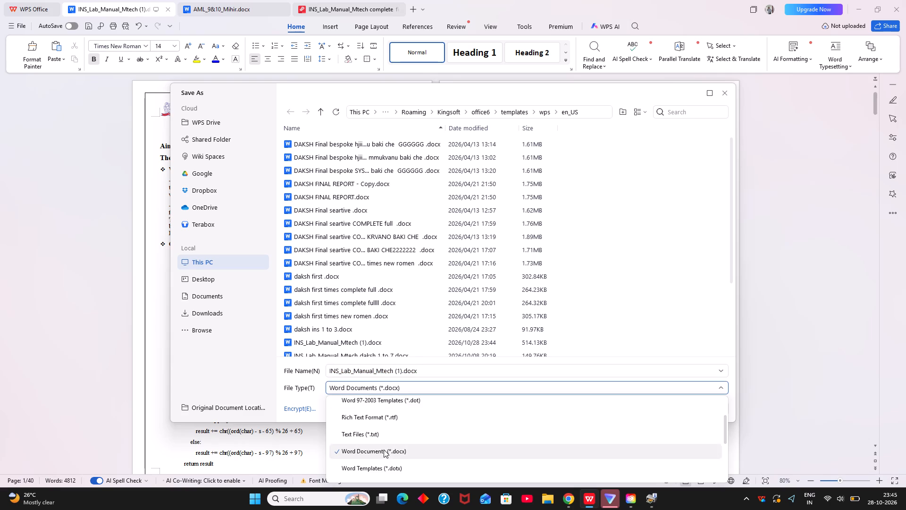
pyautogui.scroll(-5, 384, 450)
pyautogui.click(378, 472)
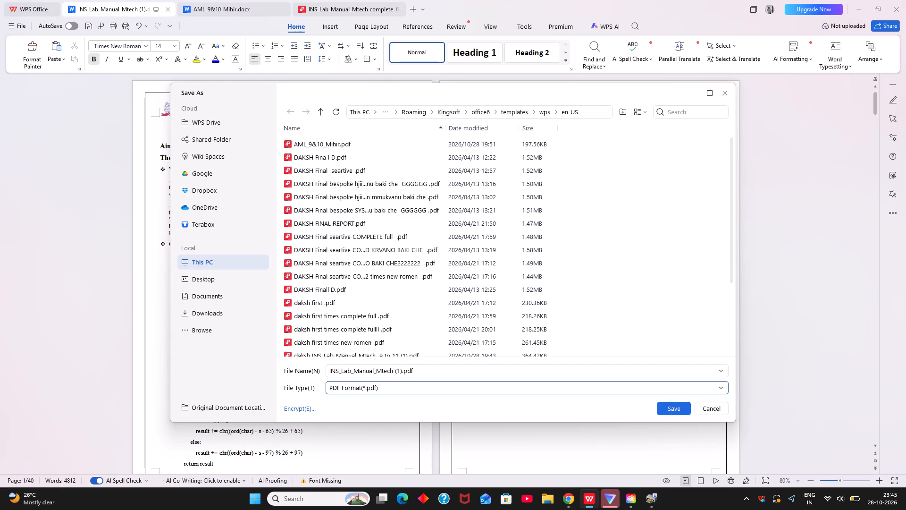
pyautogui.click(328, 371)
pyautogui.write('daksh')
pyautogui.press('space')
pyautogui.write('9')
pyautogui.press('space')
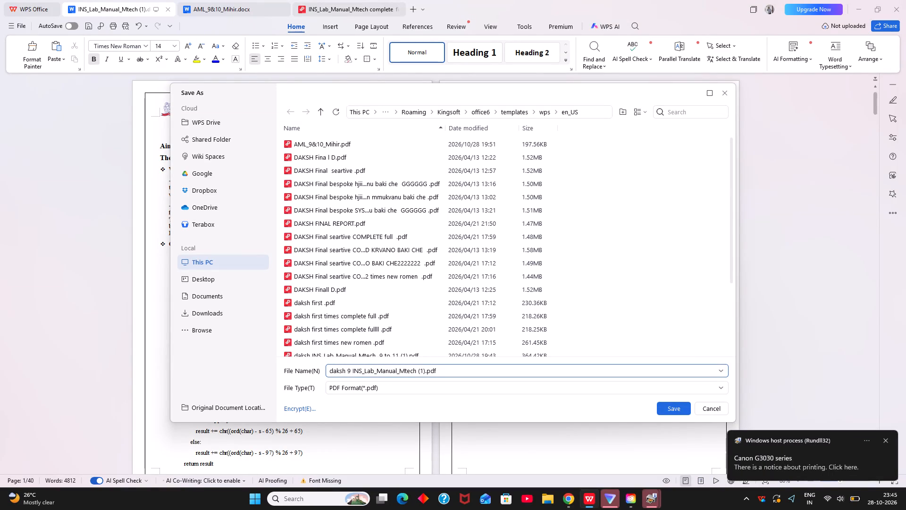
pyautogui.write('11')
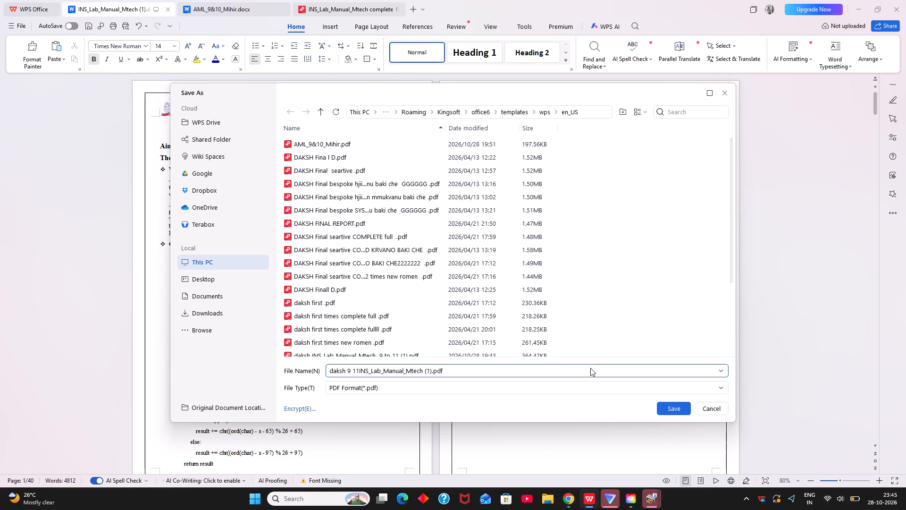
pyautogui.click(673, 410)
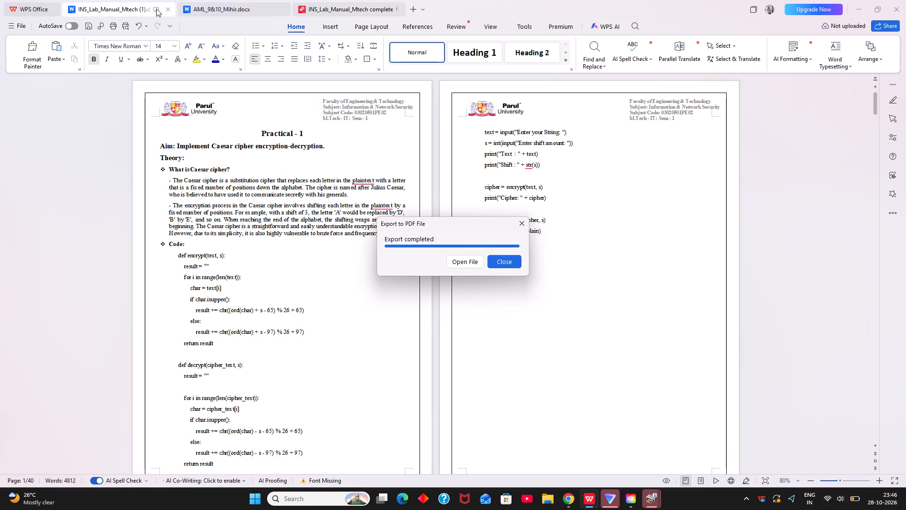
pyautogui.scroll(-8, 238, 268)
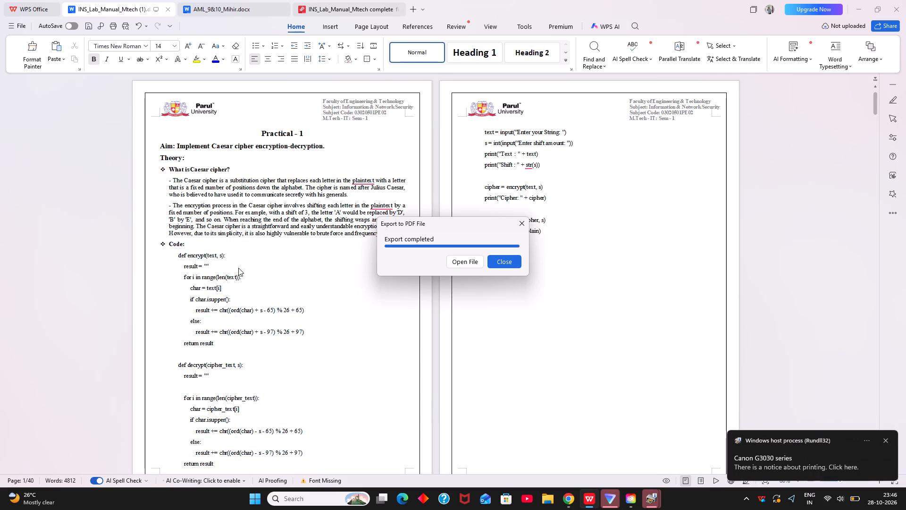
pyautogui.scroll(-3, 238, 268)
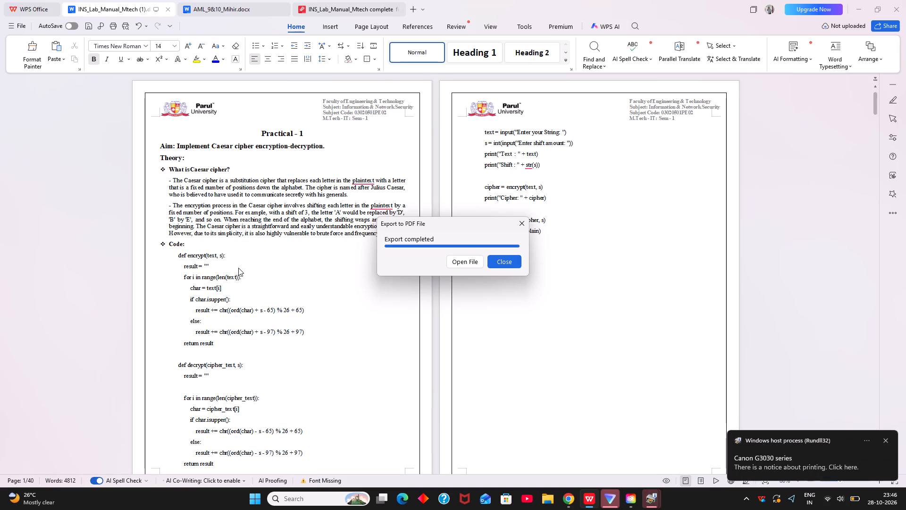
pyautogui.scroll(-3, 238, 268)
# Dismiss the export message and examine the last pages of the complete INS lab manual PDF.
pyautogui.click(351, 4)
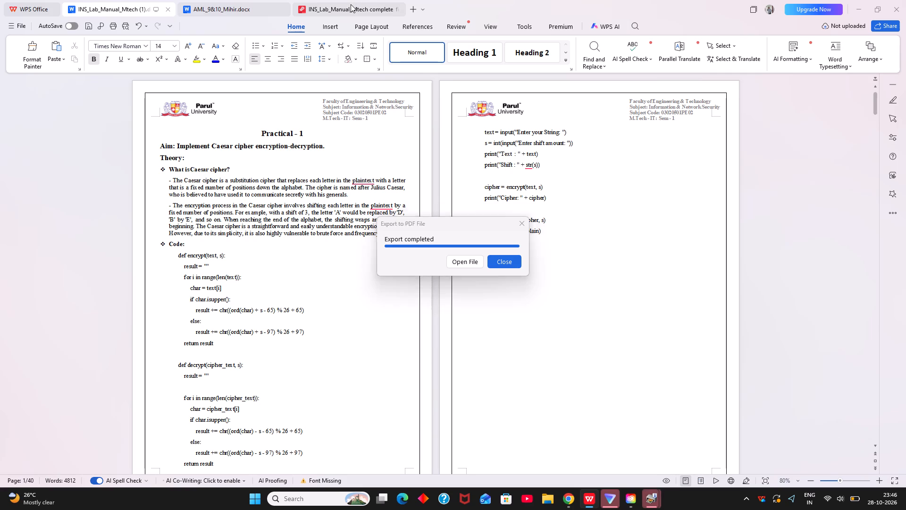
pyautogui.click(519, 229)
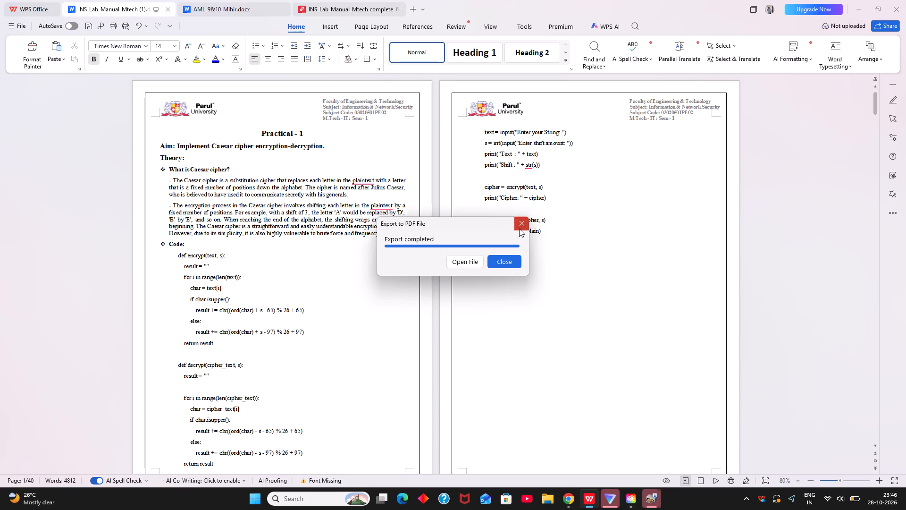
pyautogui.click(336, 1)
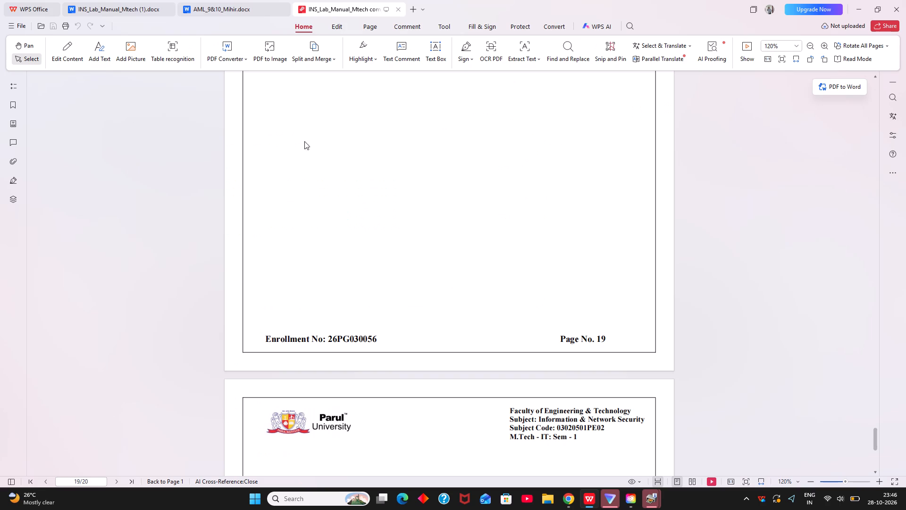
pyautogui.scroll(20, 300, 216)
pyautogui.scroll(1, 300, 216)
pyautogui.rightClick(300, 216)
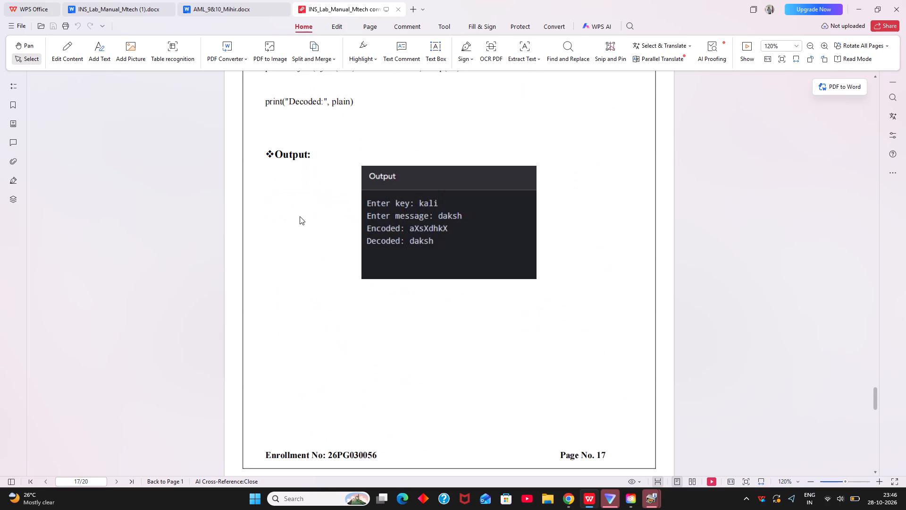
pyautogui.scroll(-8, 254, 184)
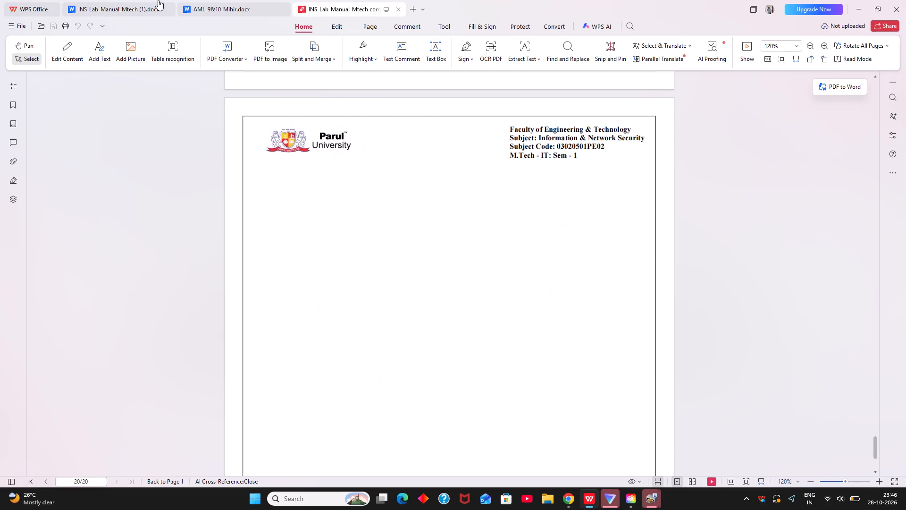
# In INS_Lab_Manual_Mtech (1).docx, delete all body content from Practical - 1 through the code of Practical - 7.
pyautogui.click(105, 0)
pyautogui.scroll(-1, 191, 301)
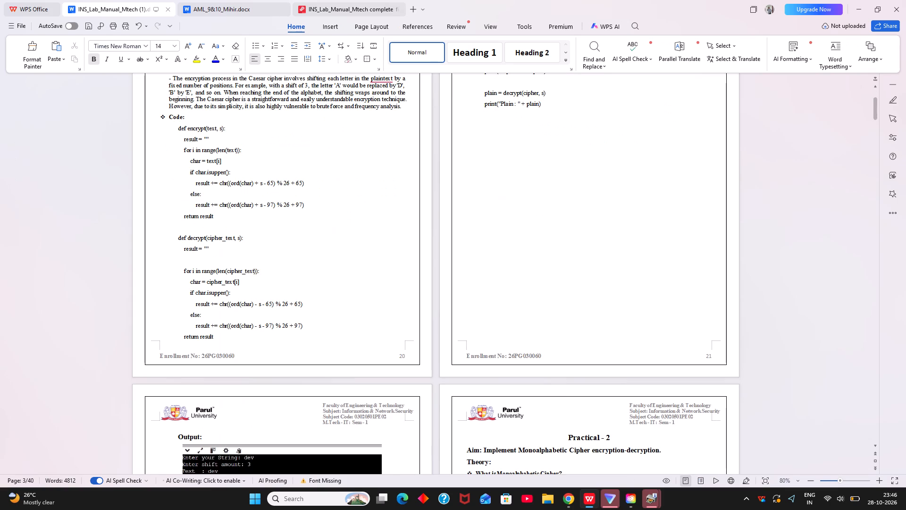
pyautogui.scroll(-2, 191, 301)
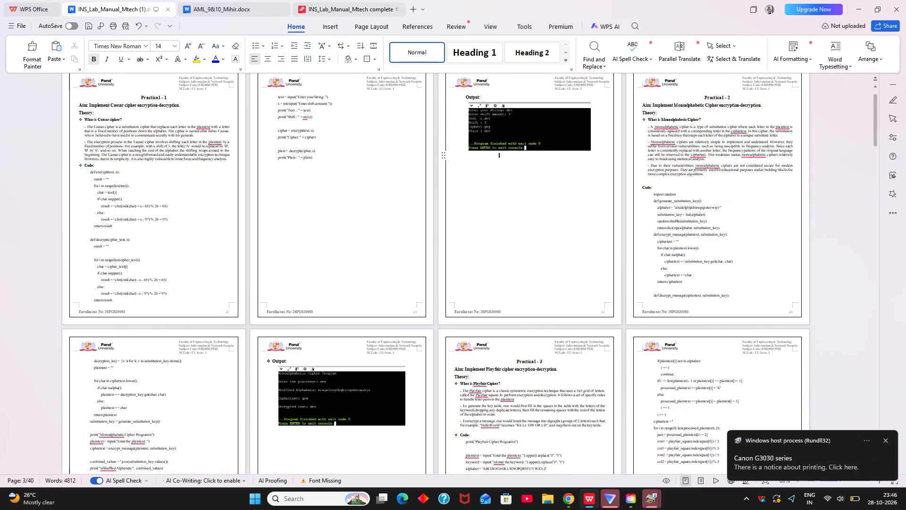
pyautogui.scroll(1, 191, 301)
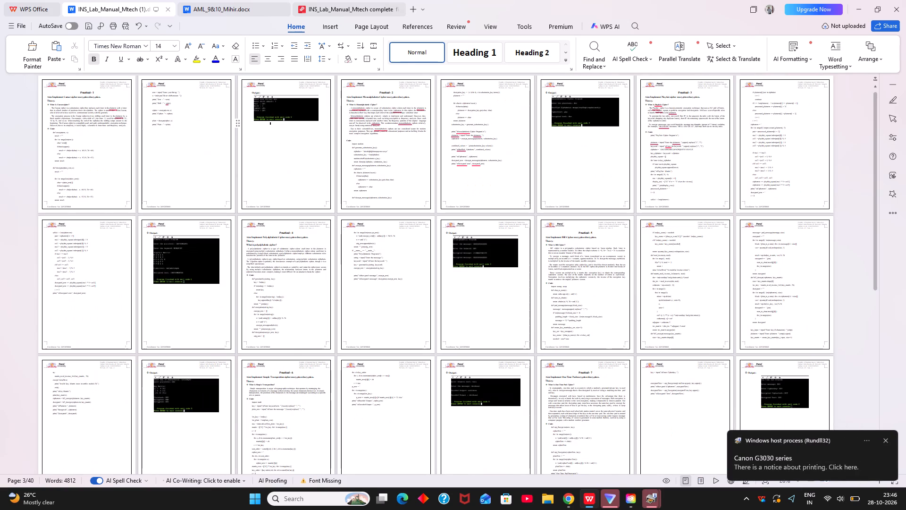
pyautogui.click(76, 90)
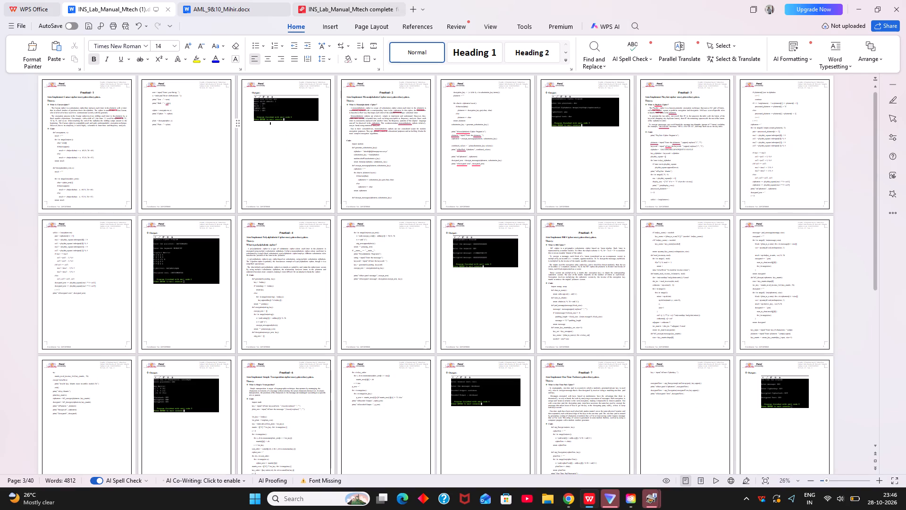
pyautogui.moveTo(78, 93); pyautogui.dragTo(95, 97)
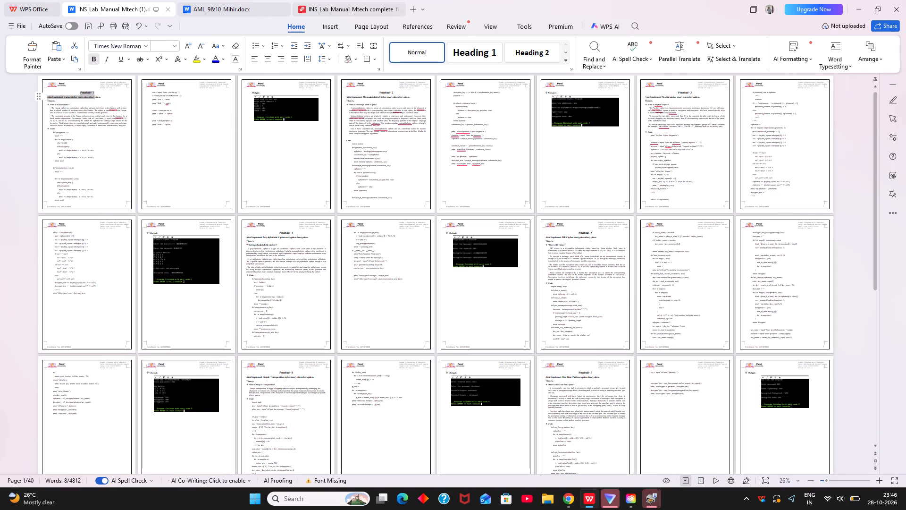
pyautogui.moveTo(95, 97); pyautogui.dragTo(218, 191)
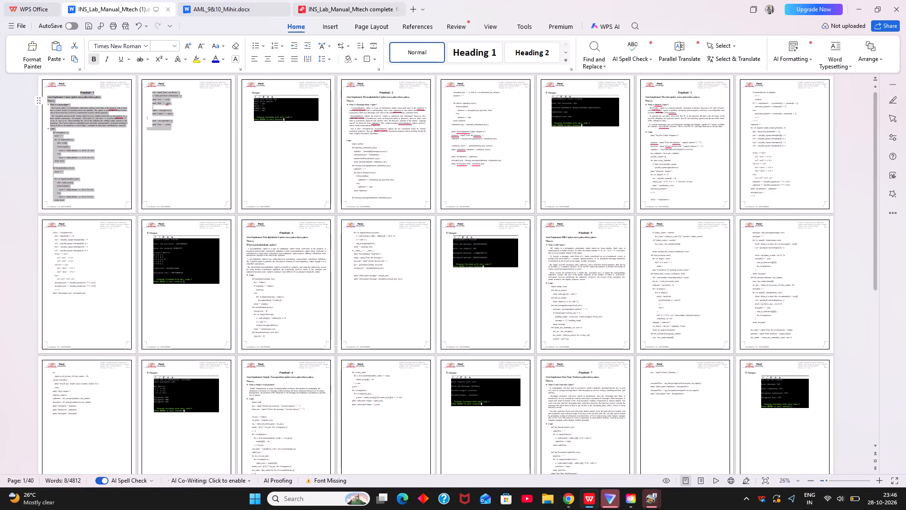
pyautogui.moveTo(218, 191); pyautogui.dragTo(438, 317)
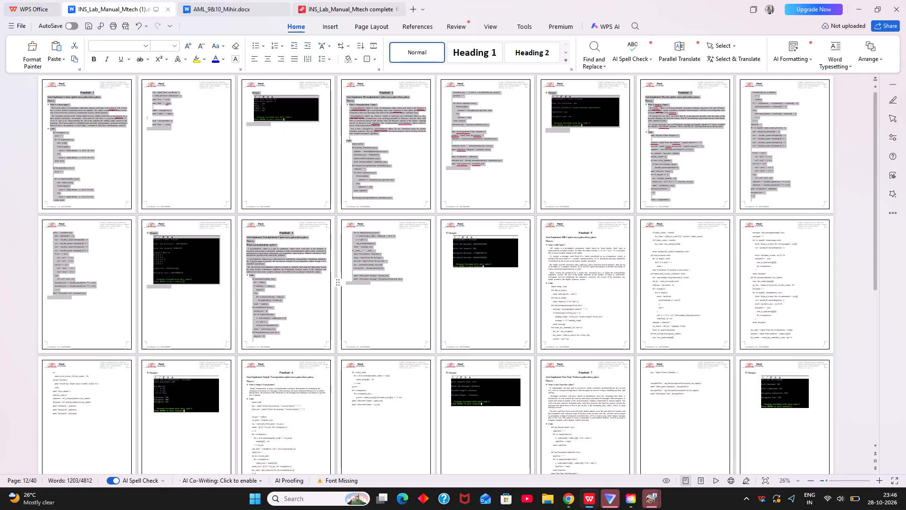
pyautogui.moveTo(438, 317); pyautogui.dragTo(699, 394)
pyautogui.press('BackSpace')
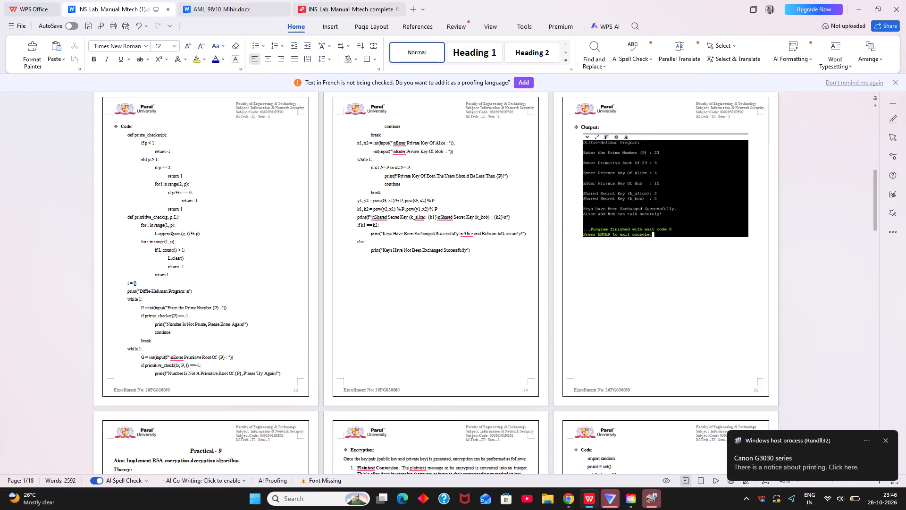
# Delete the leftover blank first page, the One Time Pad output screenshot with its heading, and the theory page of Practical - 8.
pyautogui.scroll(15, 511, 347)
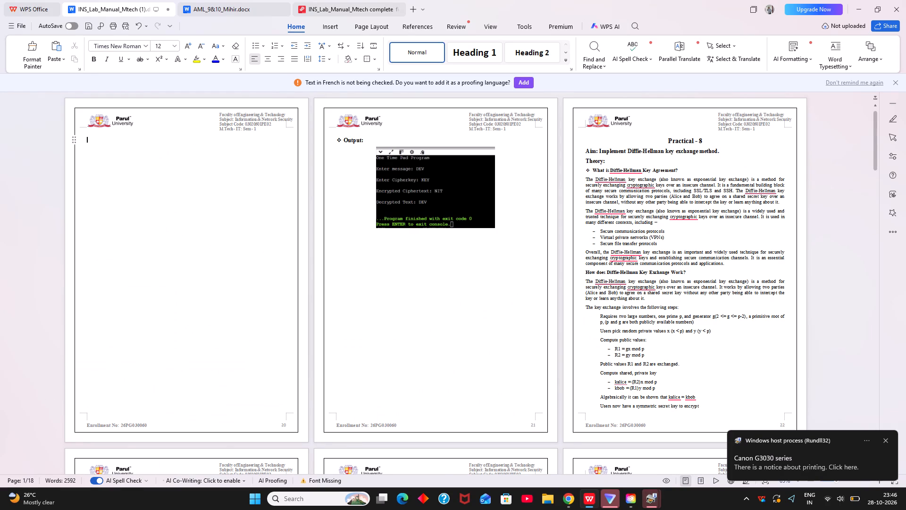
pyautogui.click(377, 184)
pyautogui.press('Delete')
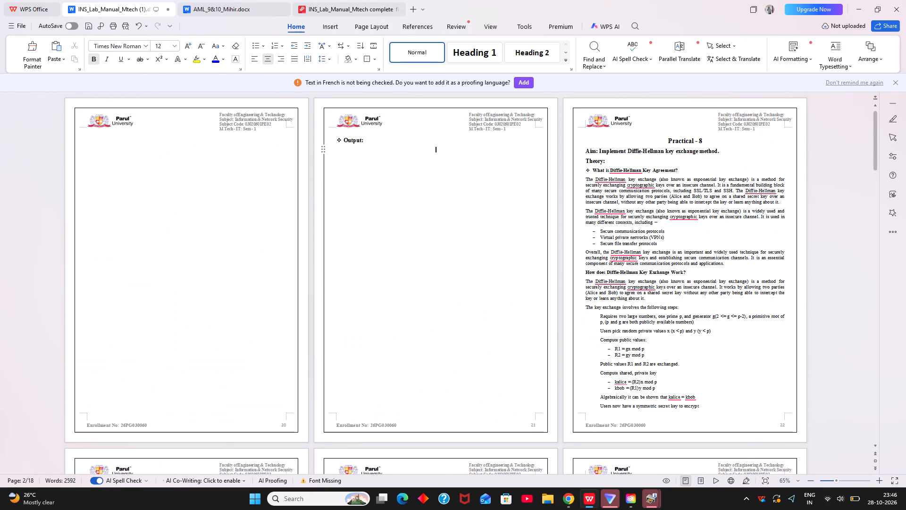
pyautogui.moveTo(82, 136); pyautogui.dragTo(166, 175)
pyautogui.moveTo(166, 175); pyautogui.dragTo(166, 174)
pyautogui.click(89, 134)
pyautogui.click(89, 145)
pyautogui.moveTo(89, 145); pyautogui.dragTo(613, 334)
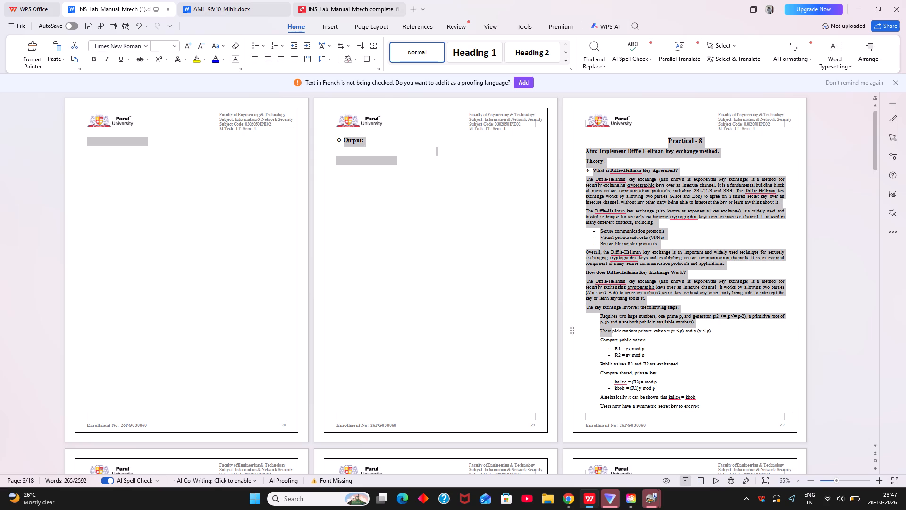
pyautogui.moveTo(613, 334); pyautogui.dragTo(723, 414)
pyautogui.press('BackSpace')
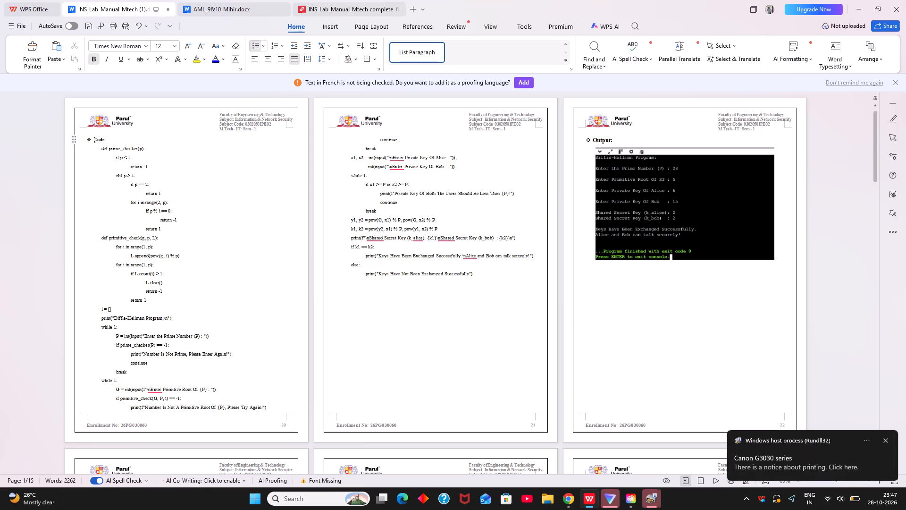
# Delete the remaining Practical - 8 code, output heading and Diffie-Hellman screenshot, along with the empty page before Practical - 9.
pyautogui.moveTo(84, 138); pyautogui.dragTo(261, 258)
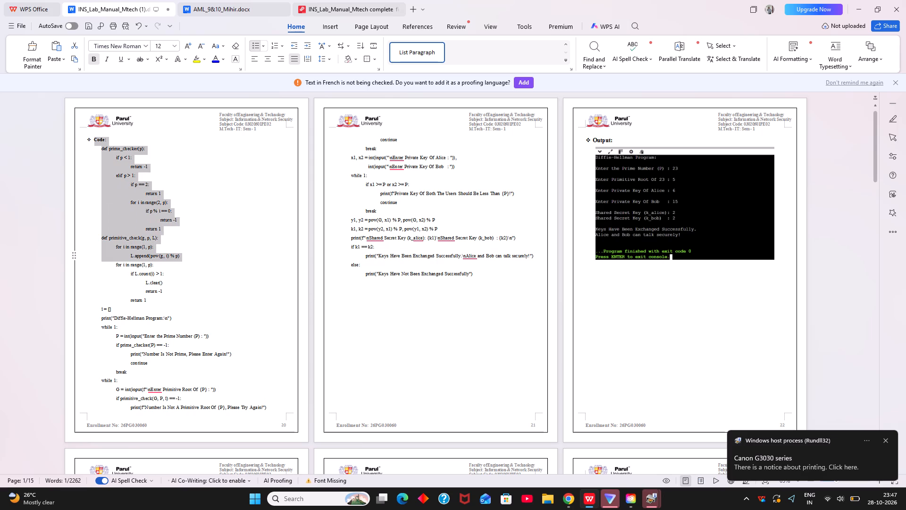
pyautogui.moveTo(261, 258); pyautogui.dragTo(727, 135)
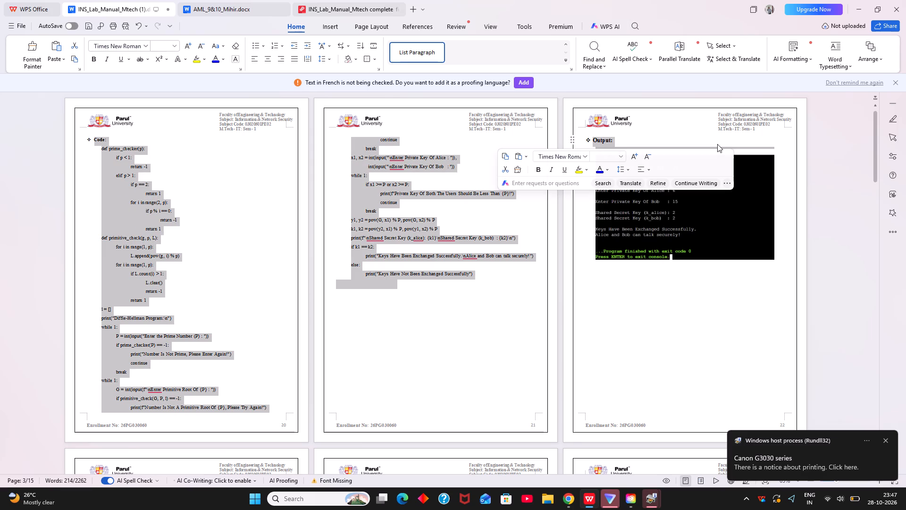
pyautogui.press('BackSpace')
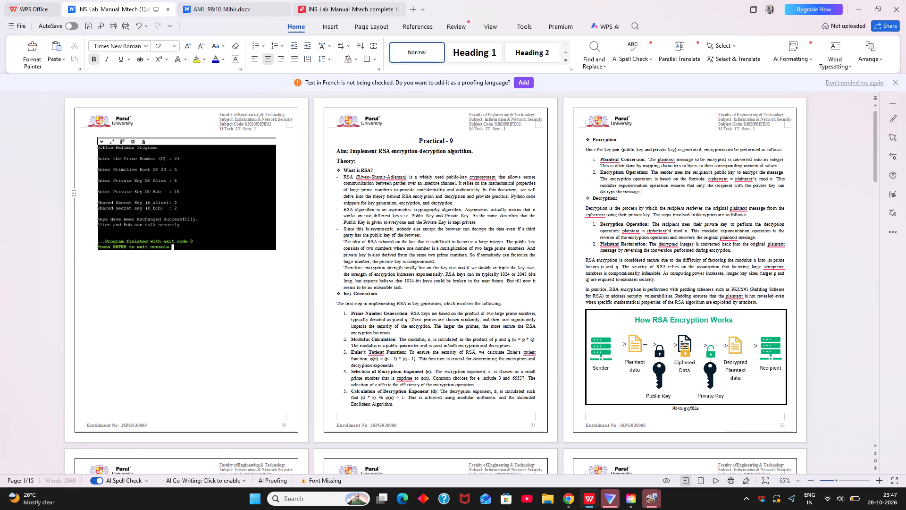
pyautogui.click(268, 221)
pyautogui.press('BackSpace')
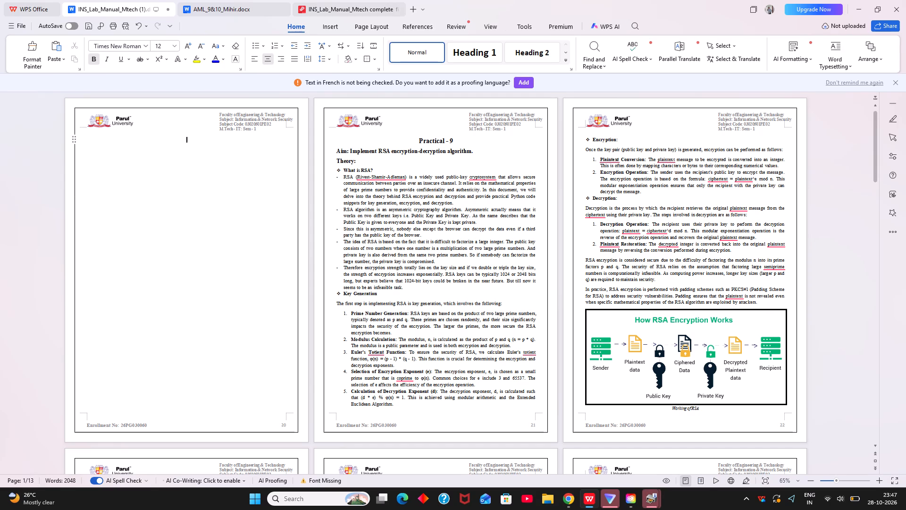
pyautogui.moveTo(88, 139); pyautogui.dragTo(278, 315)
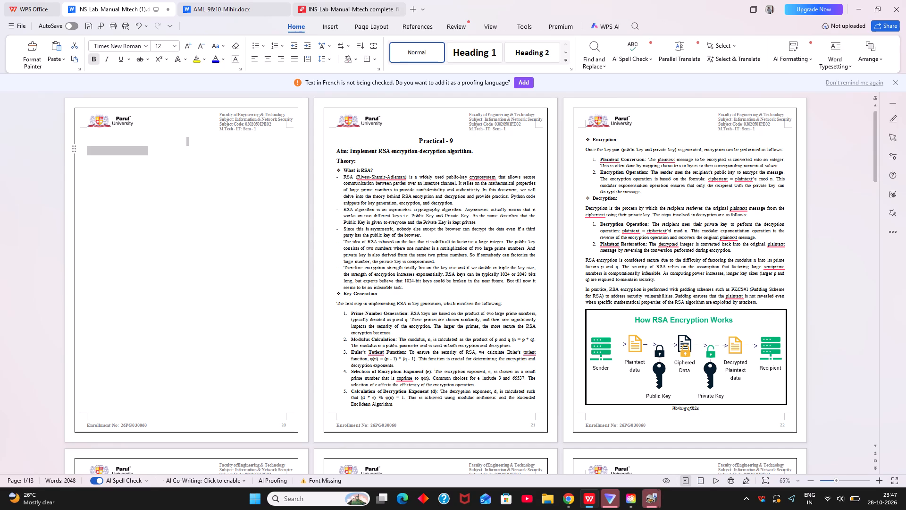
pyautogui.moveTo(278, 315); pyautogui.dragTo(280, 348)
pyautogui.press('BackSpace')
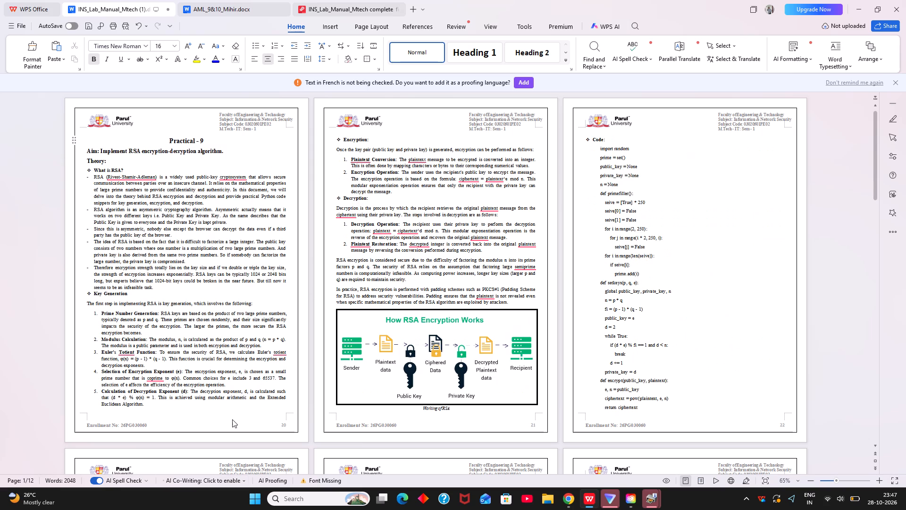
# Replace the last two digits of the enrollment number in the page footer and return to the body text.
pyautogui.tripleClick(149, 426)
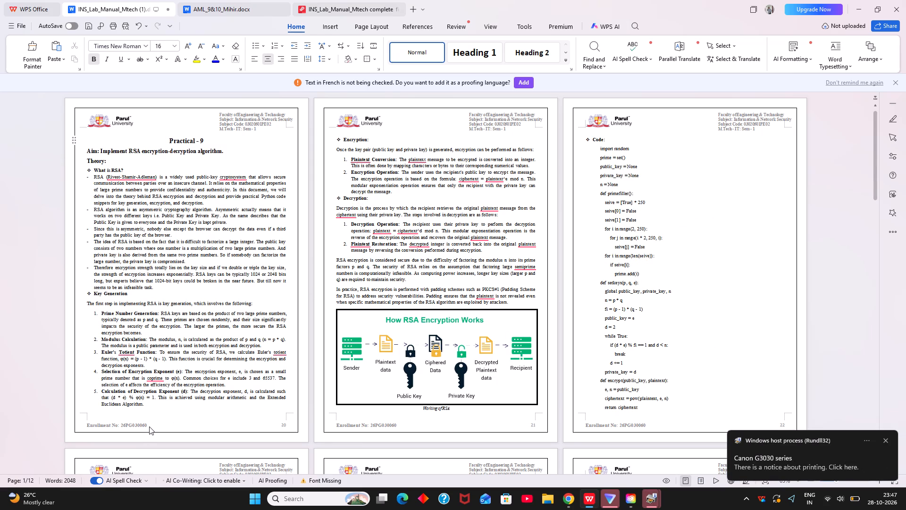
pyautogui.press('BackSpace')
pyautogui.press('BackSpace')
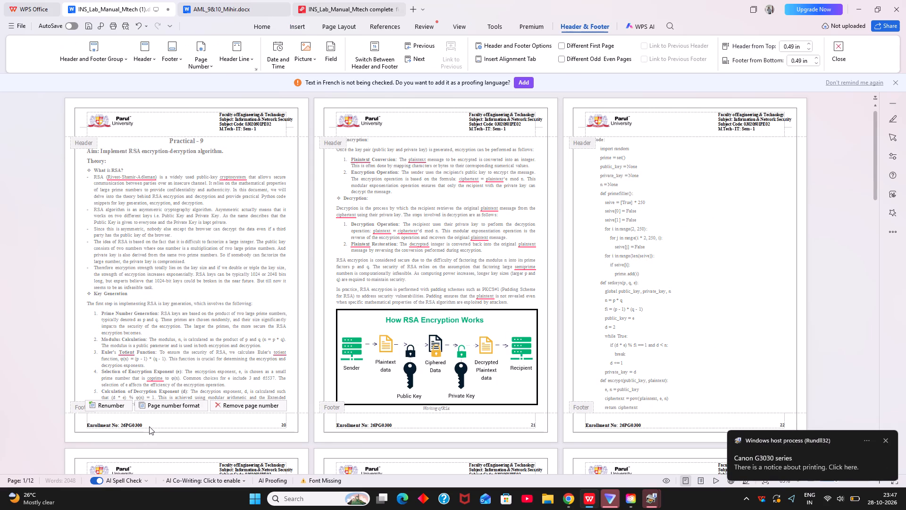
pyautogui.write('56')
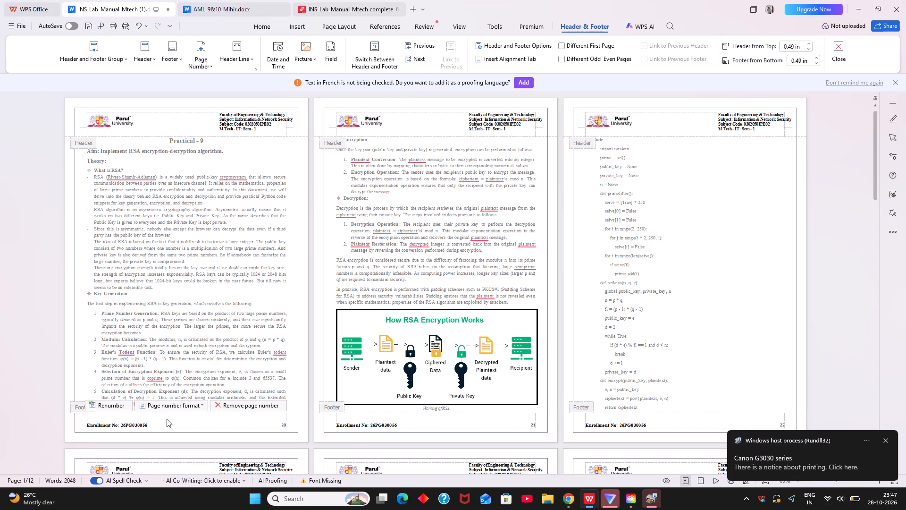
pyautogui.click(177, 431)
pyautogui.doubleClick(176, 441)
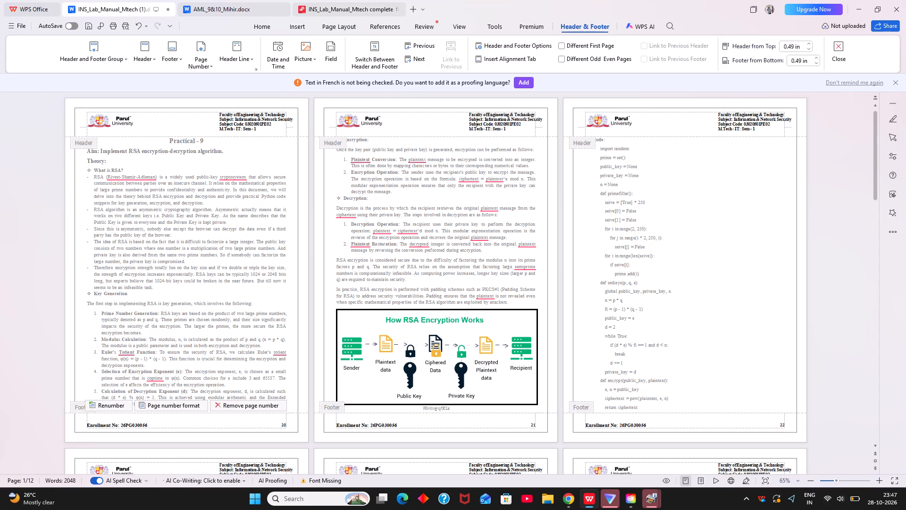
pyautogui.doubleClick(73, 280)
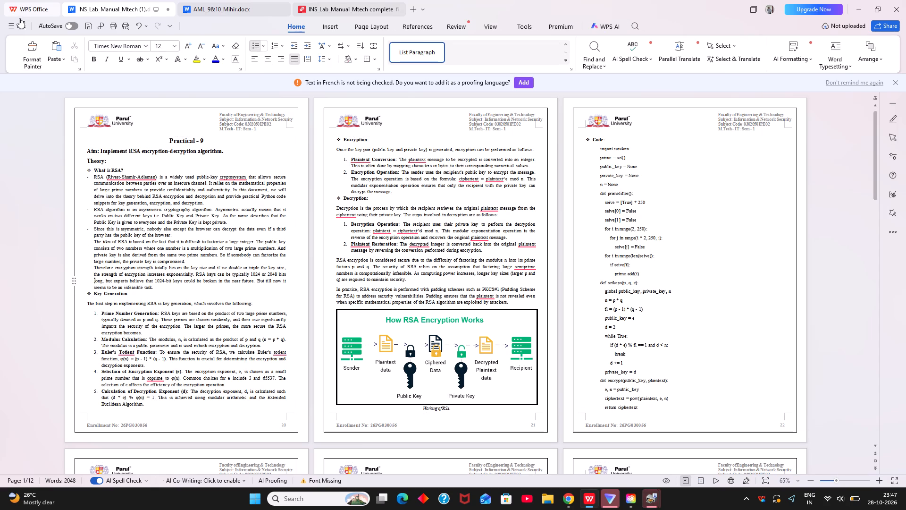
# Export the trimmed document in PDF format to the en_US folder as "daksh final INS_Lab_Manual_Mtech (1).pdf".
pyautogui.click(20, 23)
pyautogui.click(45, 114)
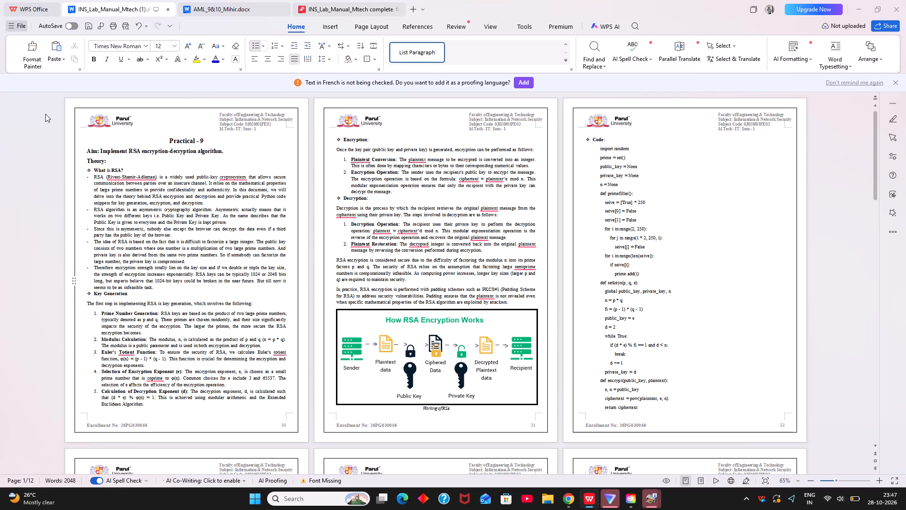
pyautogui.click(329, 370)
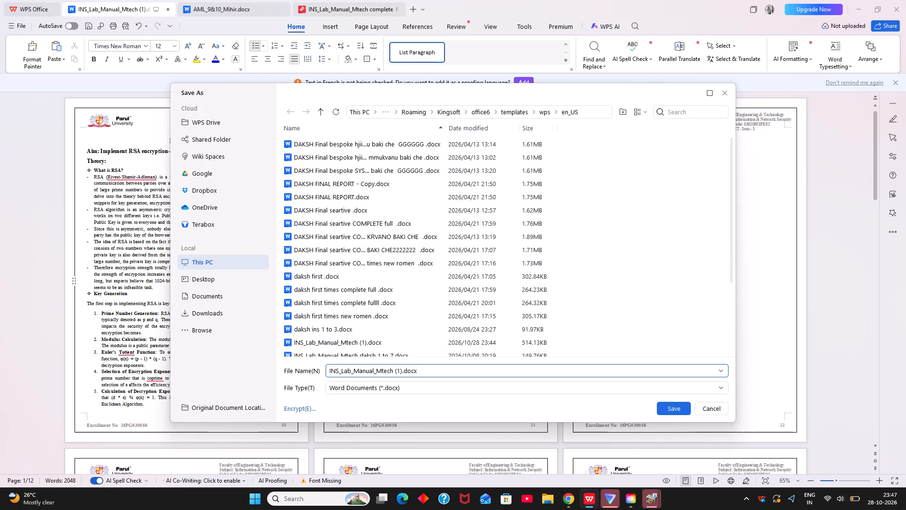
pyautogui.write('dakash')
pyautogui.press('space')
pyautogui.press('BackSpace')
pyautogui.press('BackSpace')
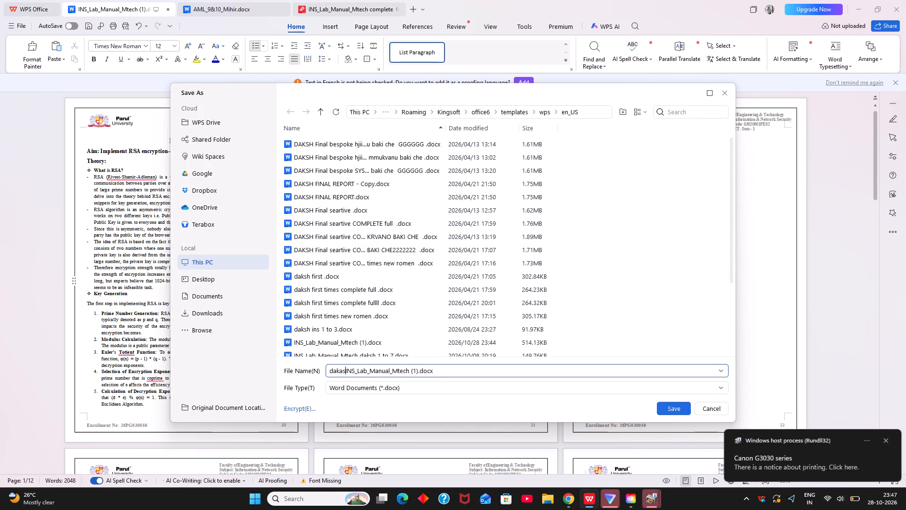
pyautogui.press('BackSpace')
pyautogui.press('BackSpace')
pyautogui.write('sh final')
pyautogui.press('space')
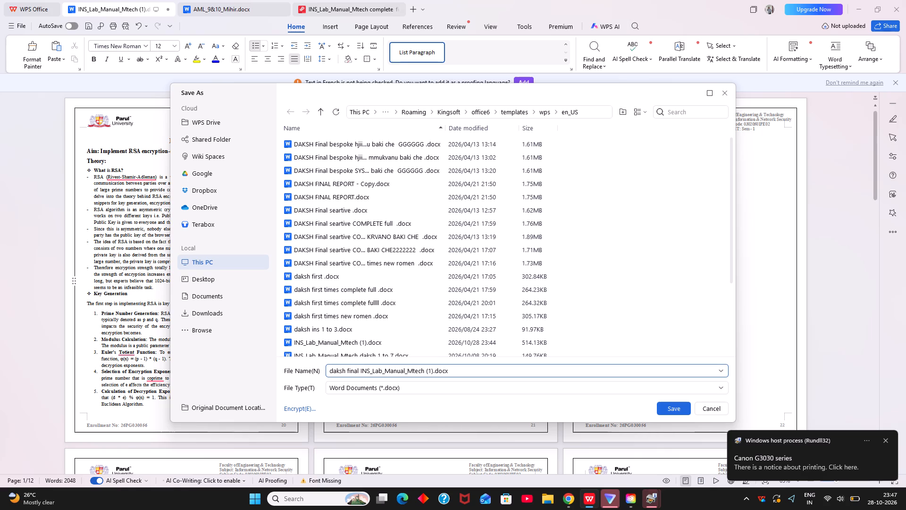
pyautogui.click(403, 387)
pyautogui.scroll(-3, 385, 431)
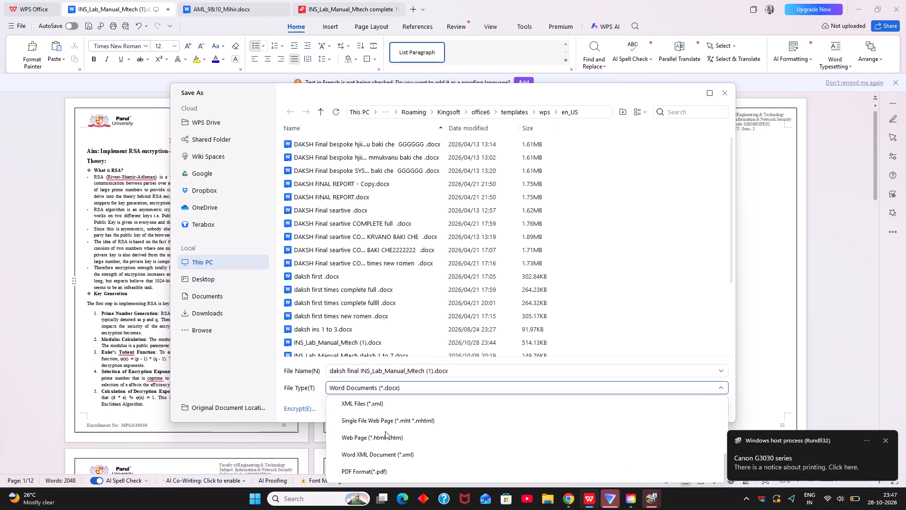
pyautogui.click(374, 470)
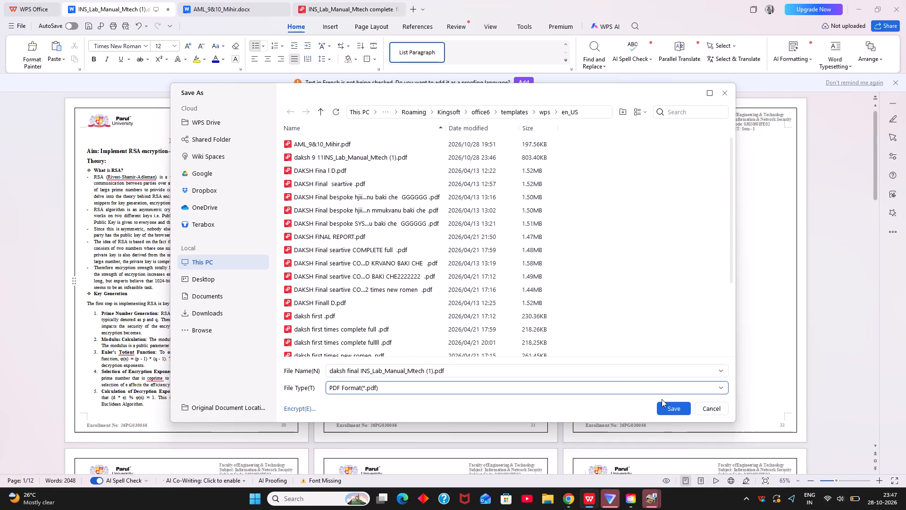
pyautogui.click(665, 407)
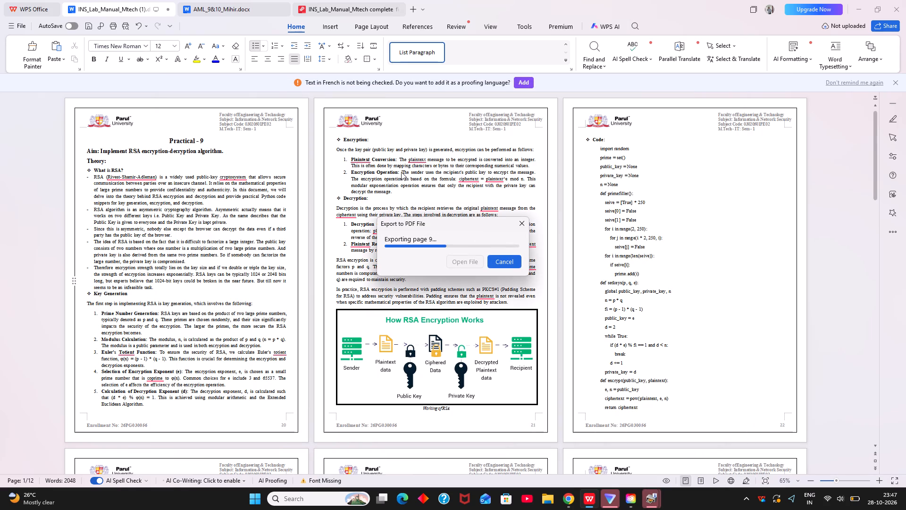
# Open the newly exported PDF from the export completion message.
pyautogui.click(155, 7)
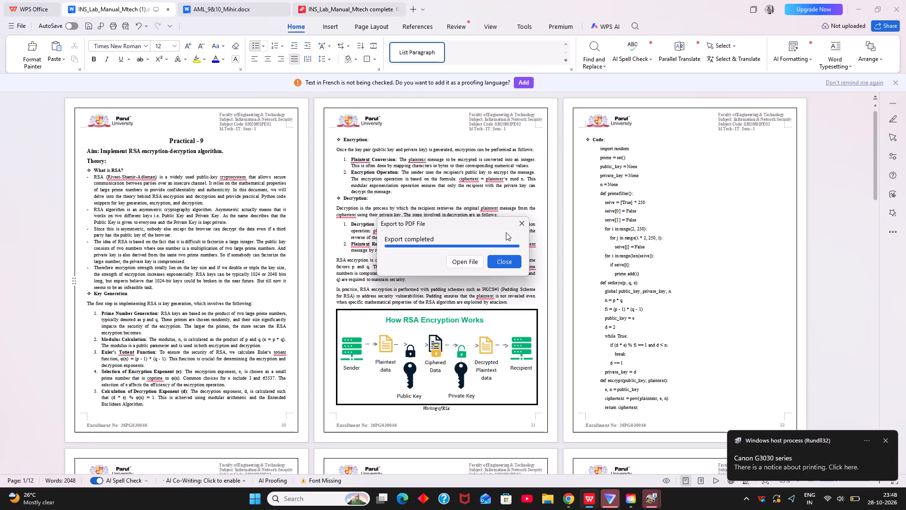
pyautogui.click(467, 264)
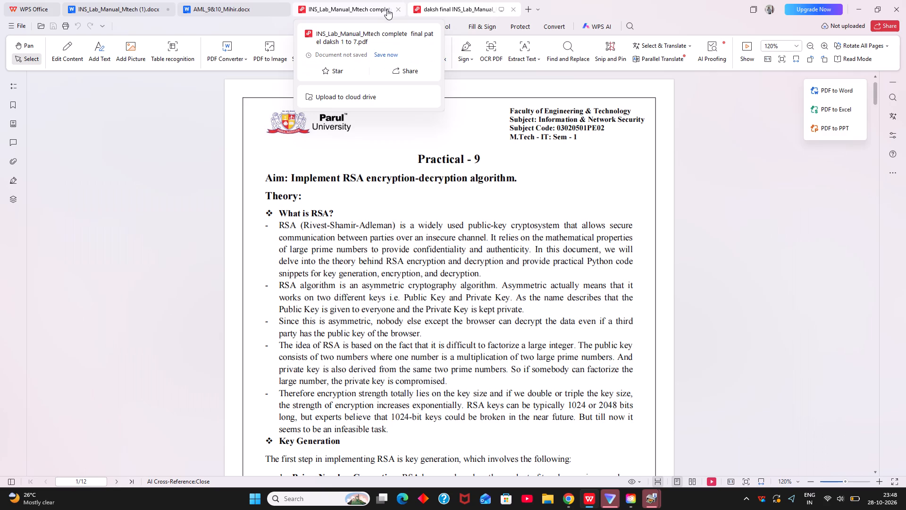
# Open the containing folder of the "INS_Lab_Manual_Mtech complete final" 1 to 7 PDF in File Explorer through its send-file sharing options.
pyautogui.click(392, 70)
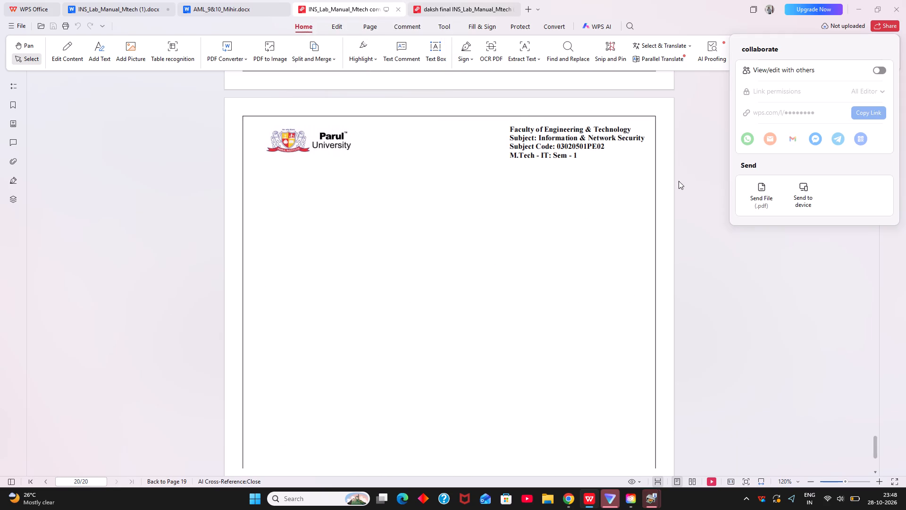
pyautogui.click(768, 196)
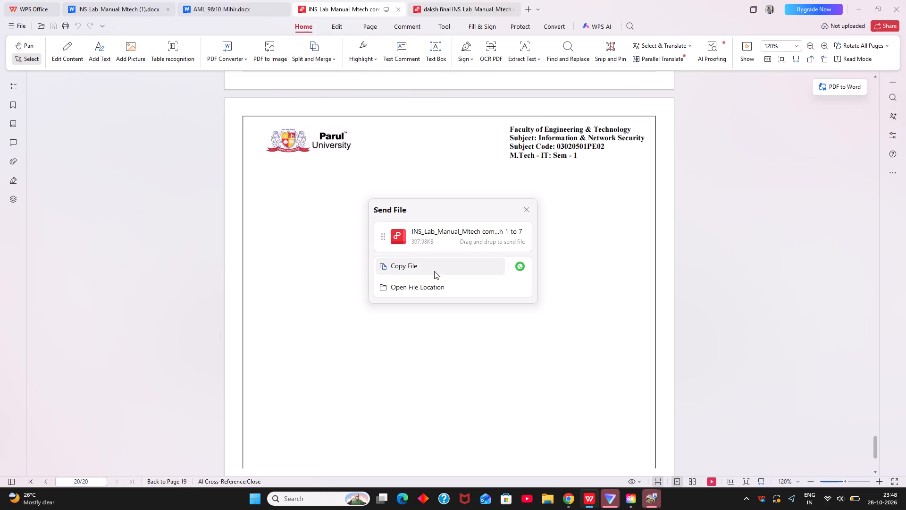
pyautogui.click(427, 285)
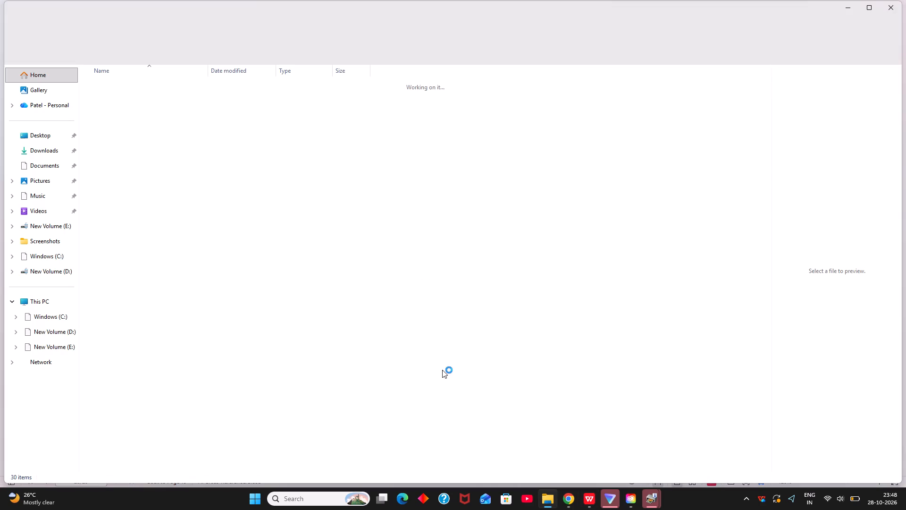
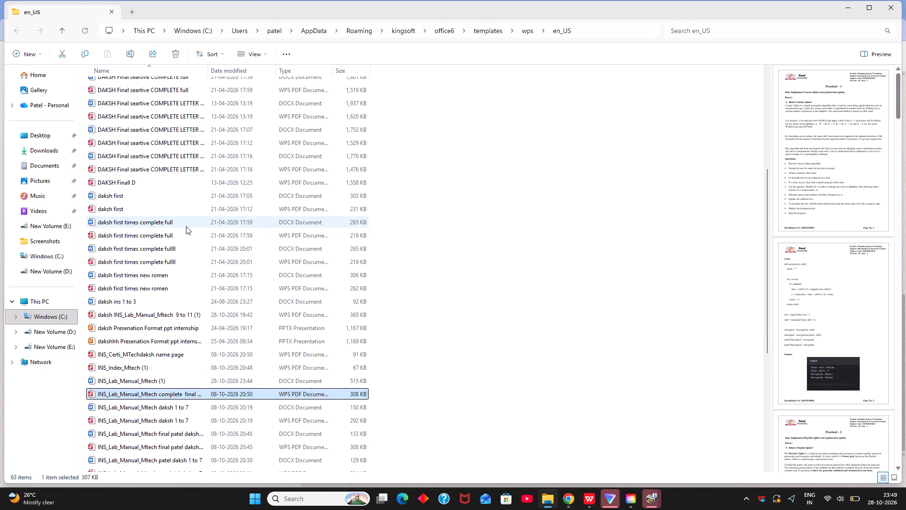
# Look through the en_US folder's file list for the exported INS lab manual PDFs.
pyautogui.scroll(1, 186, 226)
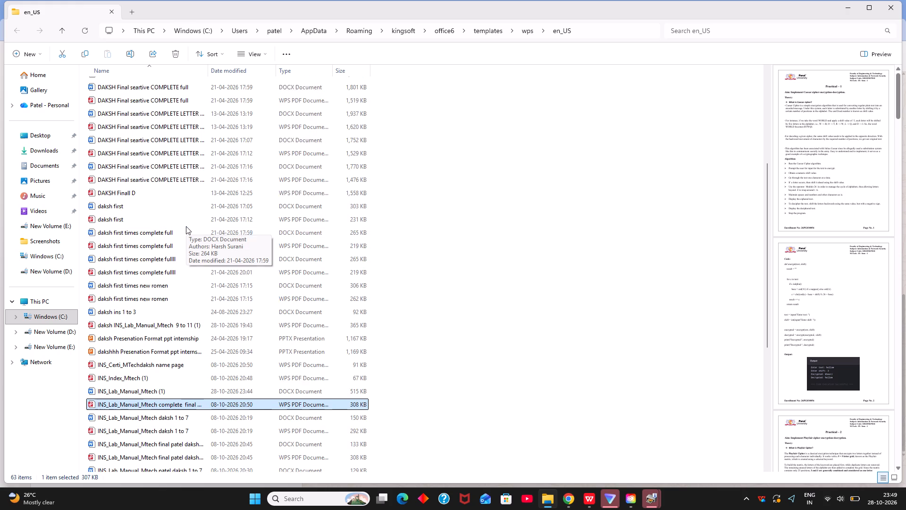
pyautogui.scroll(4, 186, 226)
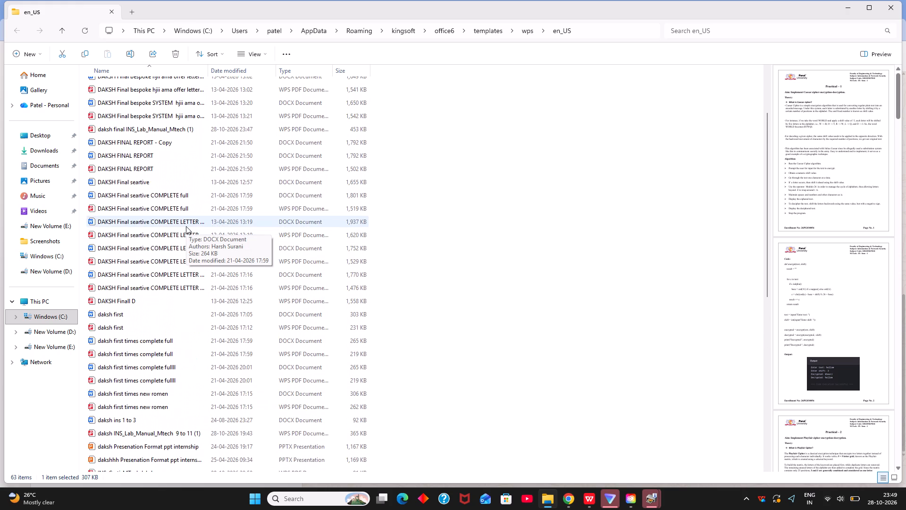
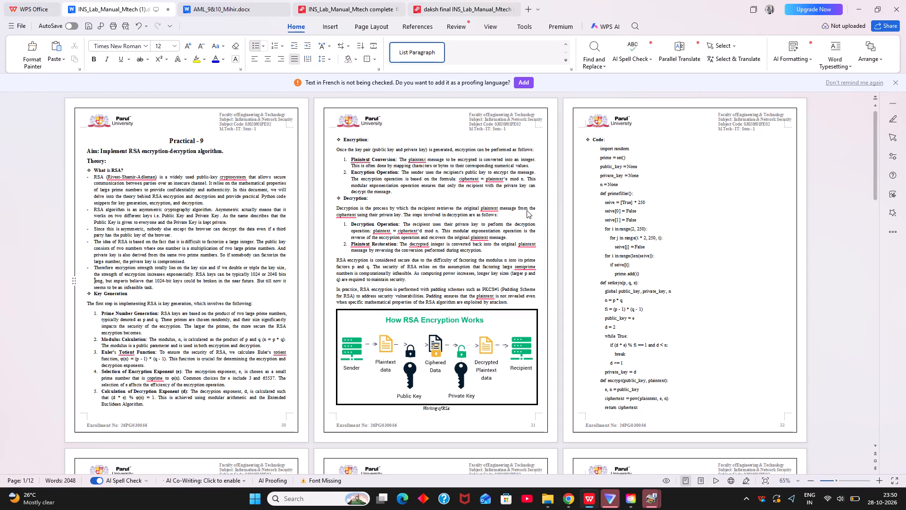
# Undo the footer enrollment number edit and the deletions of the Practical - 8 theory, code, output and empty page before Practical - 9.
pyautogui.hotkey('ctrl', 'z')
pyautogui.hotkey('ctrl', 'z')
pyautogui.hotkey('ctrl', 'z')
pyautogui.hotkey('ctrl', 'z')
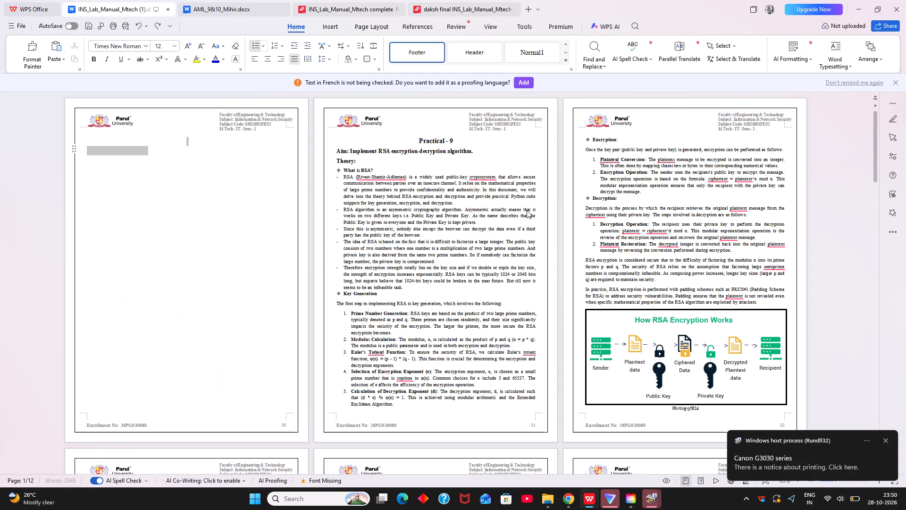
pyautogui.hotkey('ctrl', 'z')
pyautogui.hotkey('ctrl', 'z')
pyautogui.scroll(1, 527, 210)
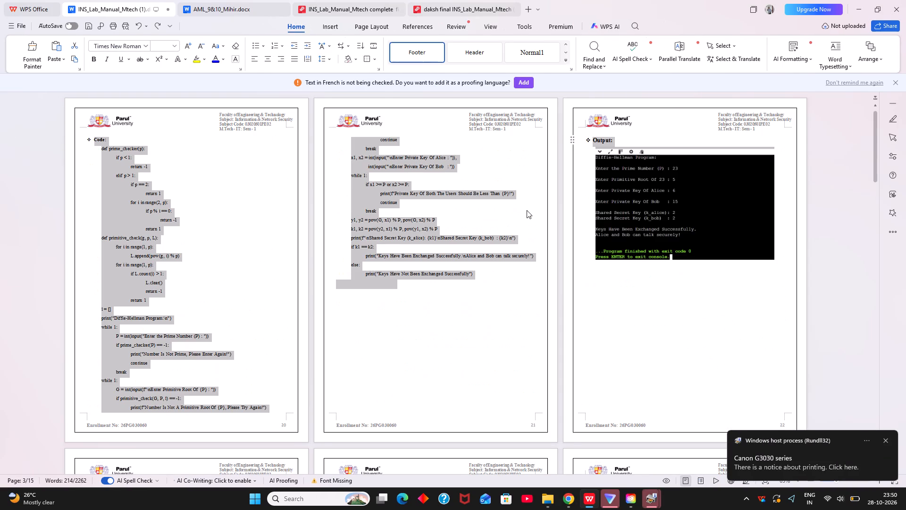
pyautogui.scroll(1, 527, 210)
pyautogui.scroll(1, 451, 186)
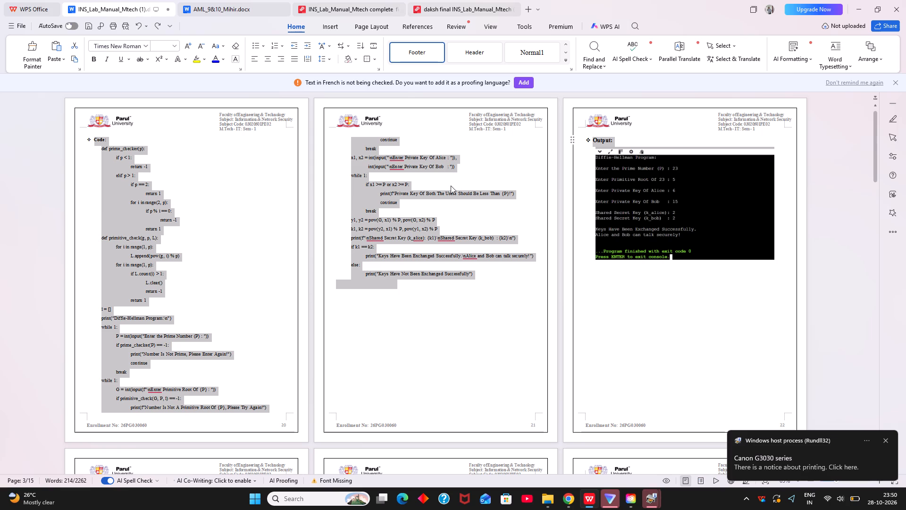
pyautogui.scroll(1, 451, 186)
pyautogui.hotkey('ctrl', 'z')
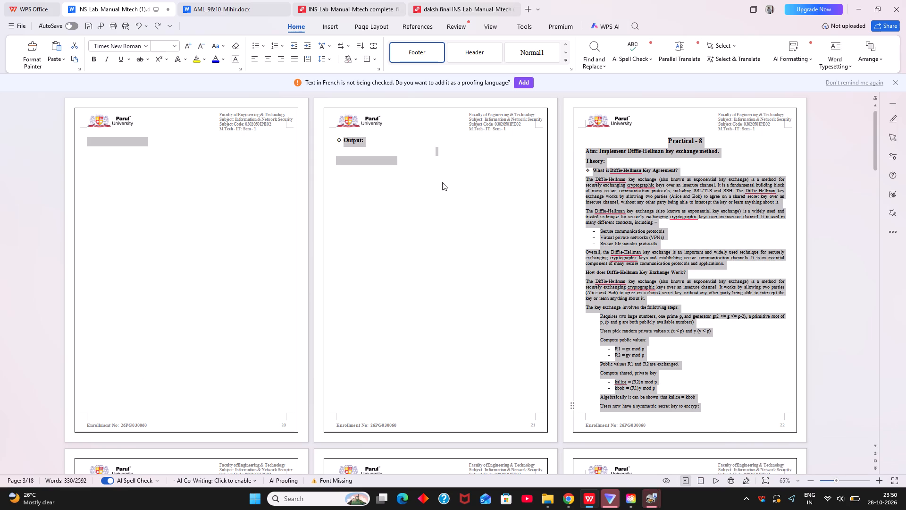
# Delete the empty page and the leftover output heading page that precede Practical - 8.
pyautogui.doubleClick(436, 178)
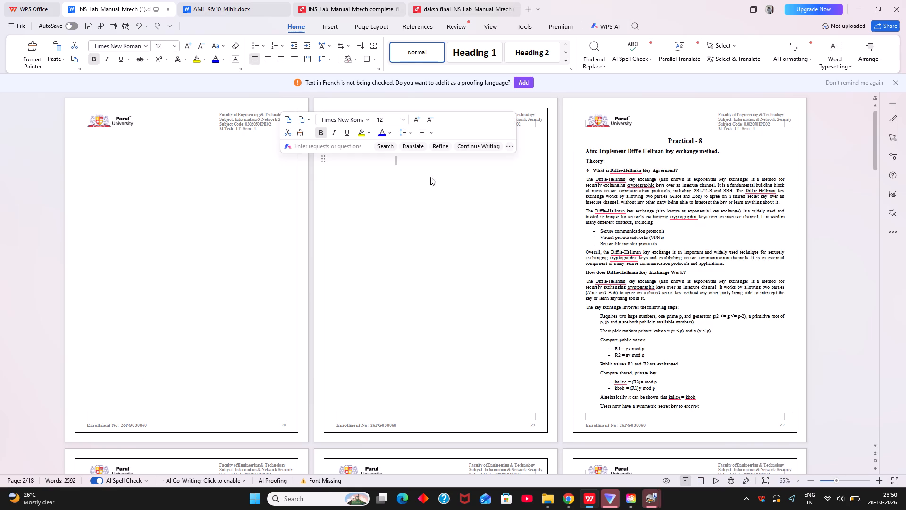
pyautogui.moveTo(80, 136); pyautogui.dragTo(82, 136)
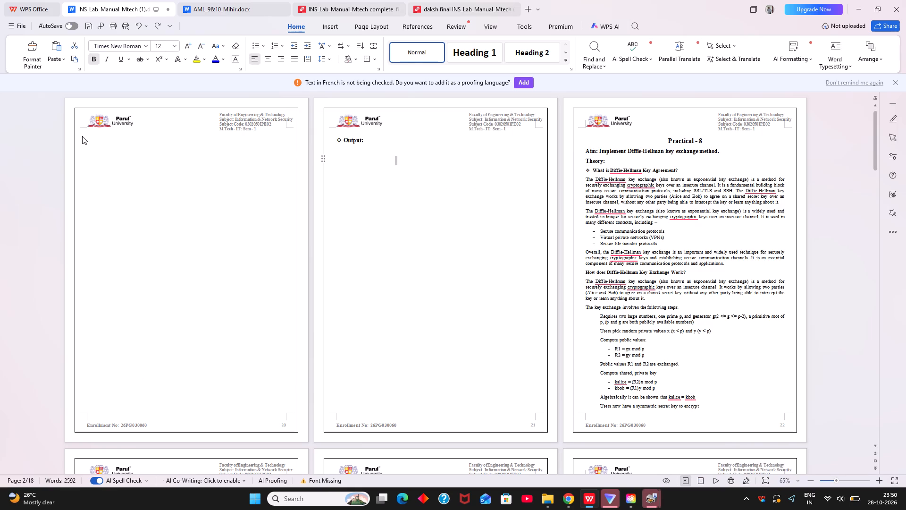
pyautogui.moveTo(82, 136); pyautogui.dragTo(89, 136)
pyautogui.click(89, 136)
pyautogui.doubleClick(89, 136)
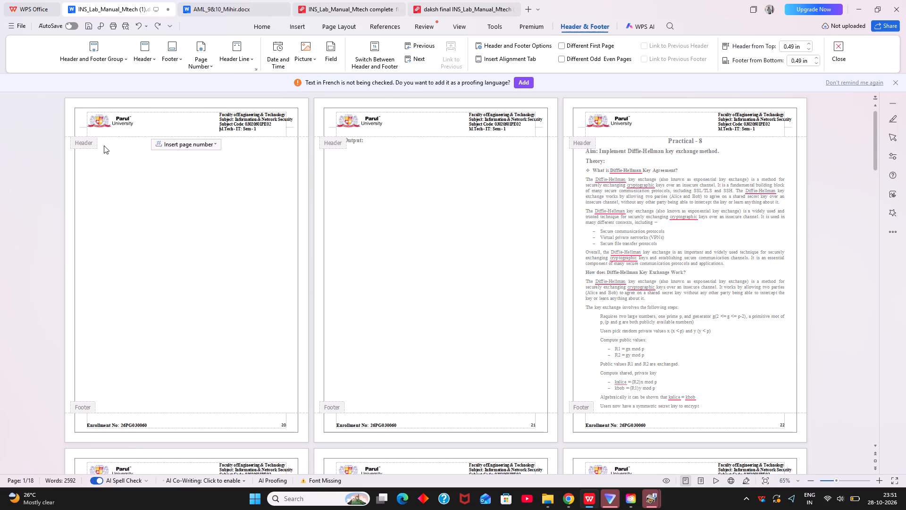
pyautogui.click(104, 145)
pyautogui.doubleClick(104, 145)
pyautogui.moveTo(87, 141); pyautogui.dragTo(481, 184)
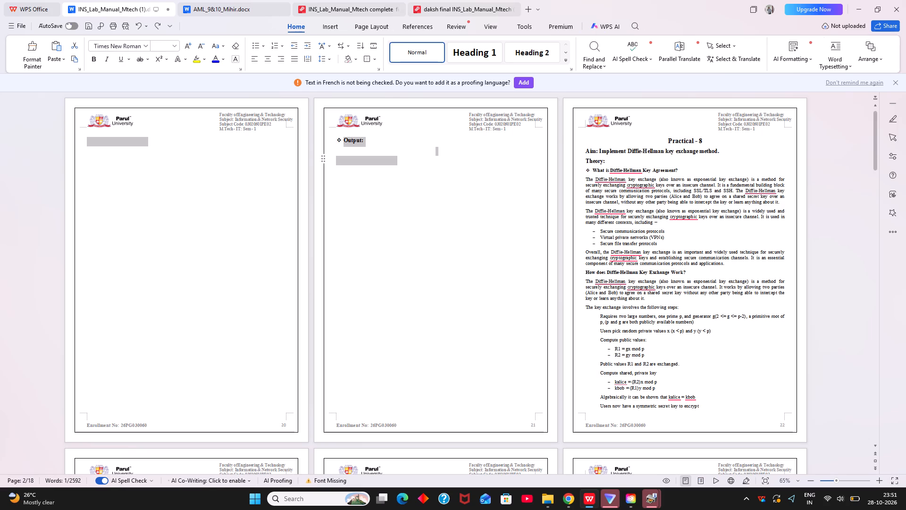
pyautogui.moveTo(481, 184); pyautogui.dragTo(492, 183)
pyautogui.press('BackSpace')
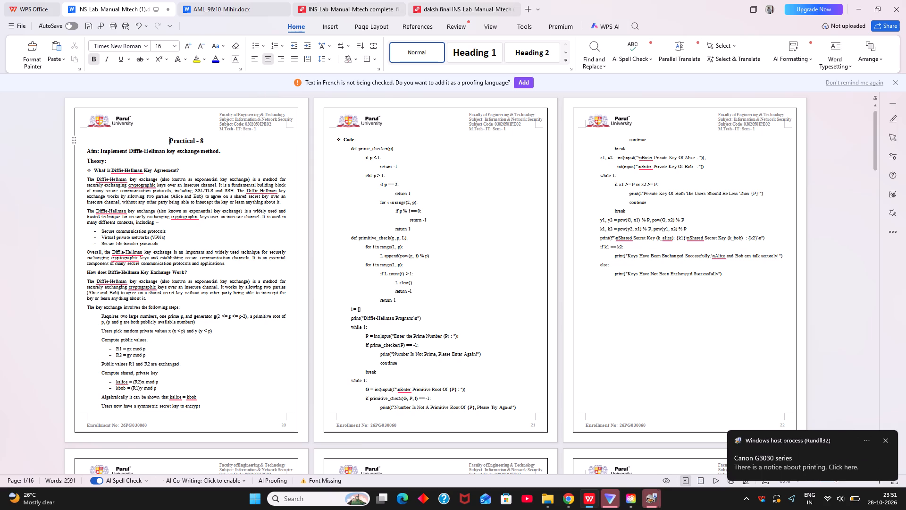
pyautogui.moveTo(347, 149); pyautogui.dragTo(744, 295)
pyautogui.hotkey('ctrl', 'c')
pyautogui.scroll(-3, 744, 295)
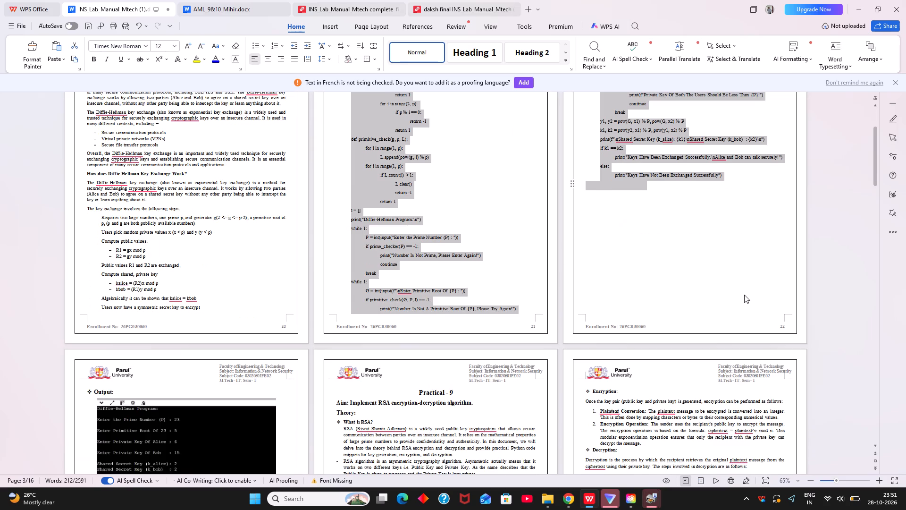
pyautogui.scroll(-3, 744, 295)
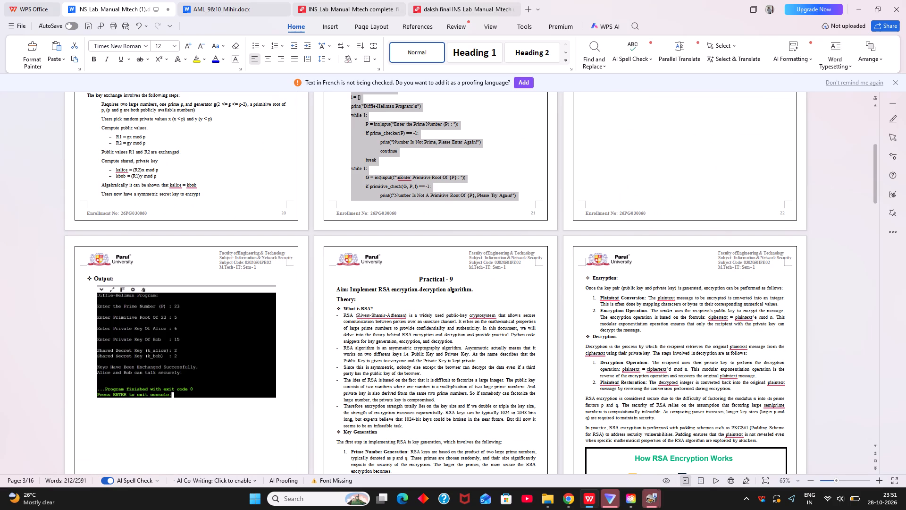
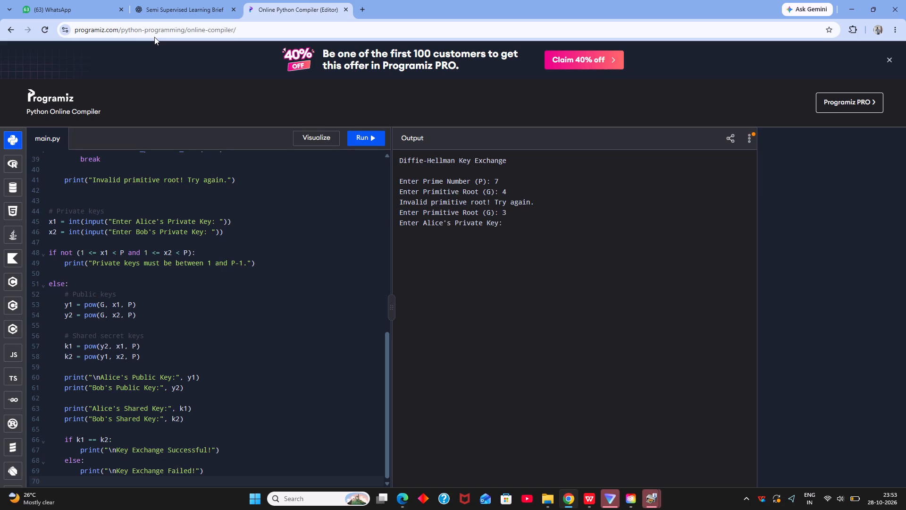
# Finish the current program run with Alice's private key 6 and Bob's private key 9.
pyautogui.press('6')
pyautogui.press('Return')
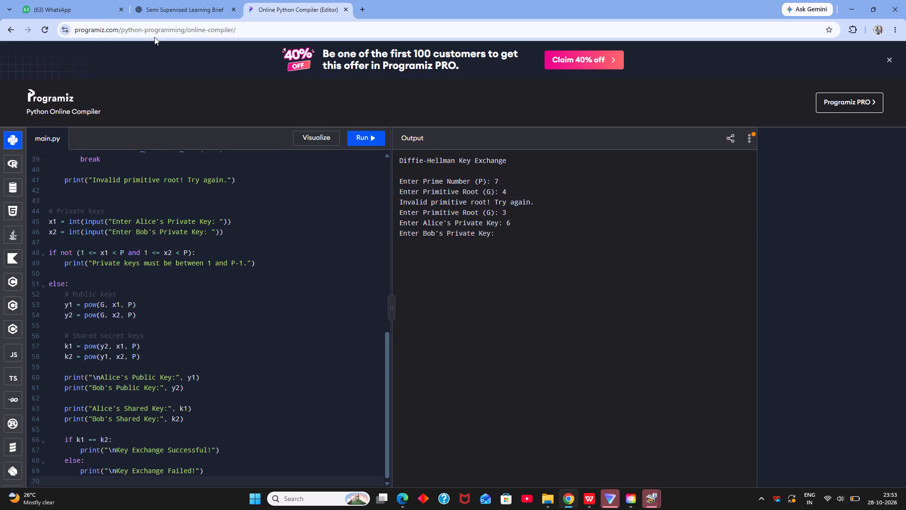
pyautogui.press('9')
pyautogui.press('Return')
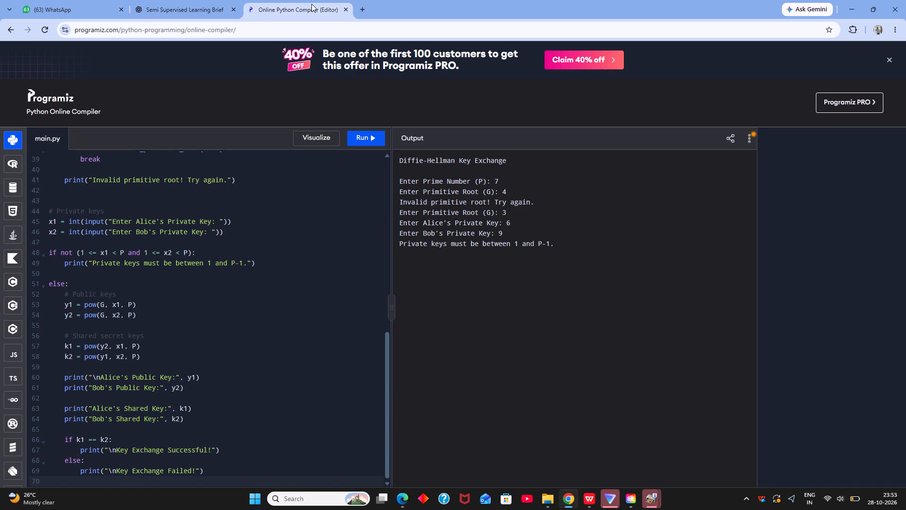
# Rerun the Diffie-Hellman program with prime number 7, primitive root 3, Alice's private key 5 and Bob's private key 6.
pyautogui.click(366, 143)
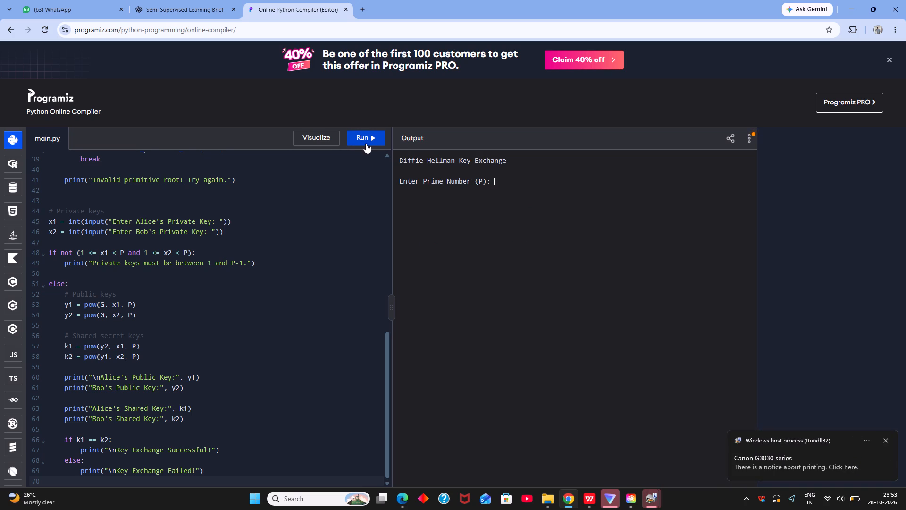
pyautogui.press('7')
pyautogui.press('Return')
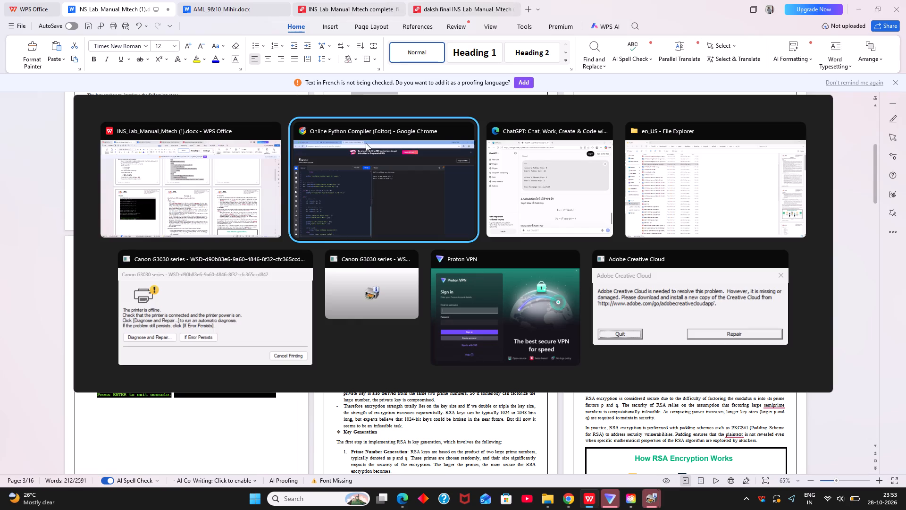
pyautogui.press('3')
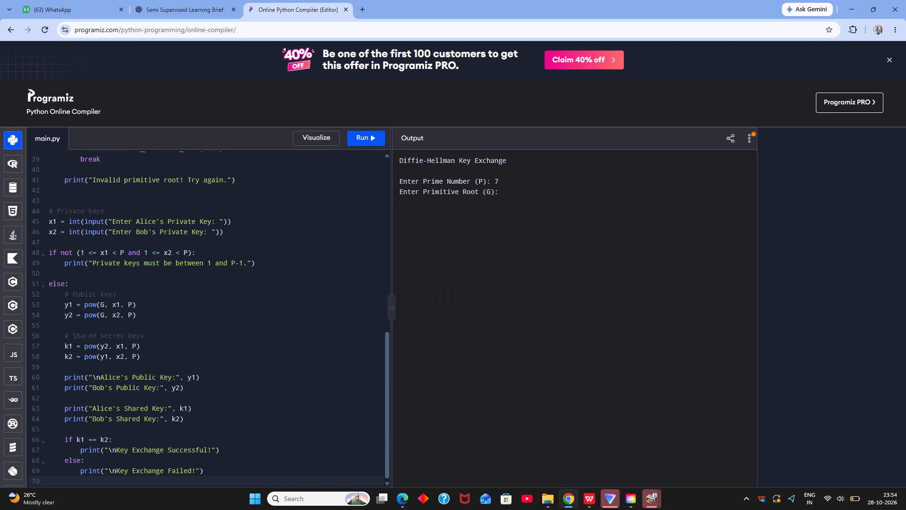
pyautogui.press('Return')
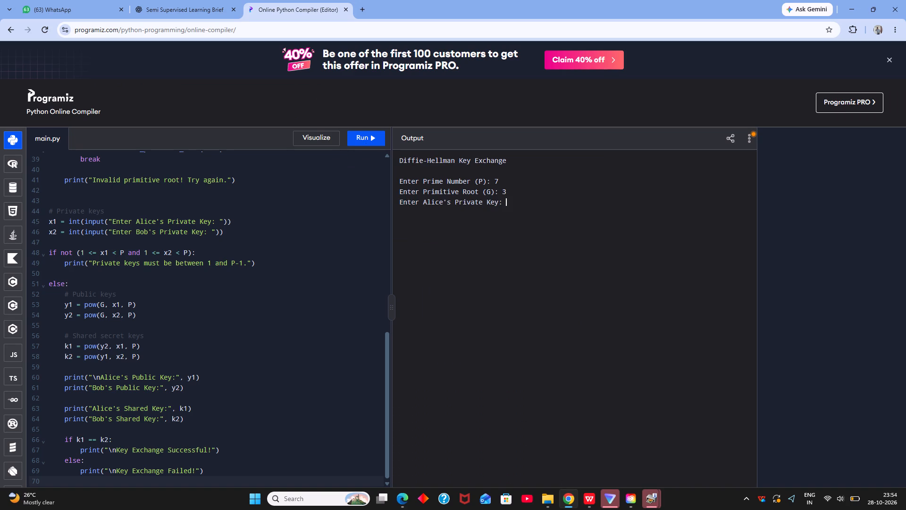
pyautogui.press('5')
pyautogui.press('Return')
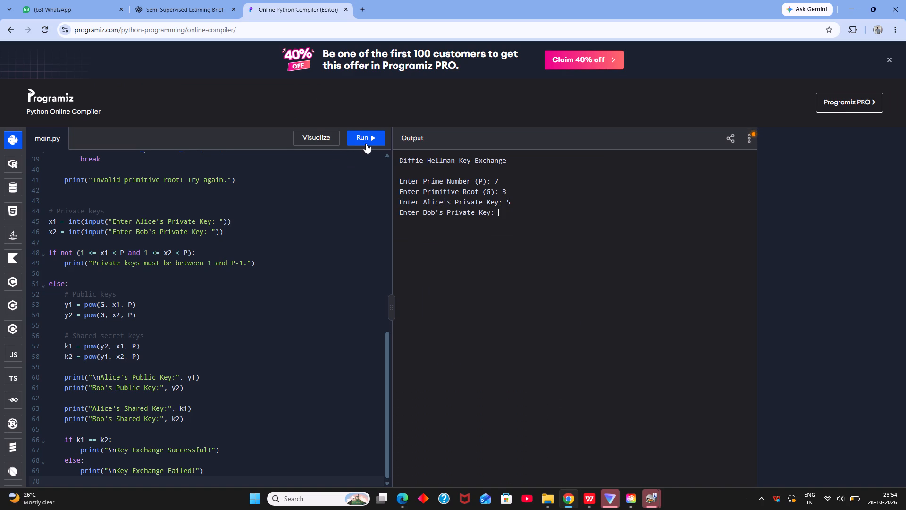
pyautogui.press('6')
pyautogui.press('Return')
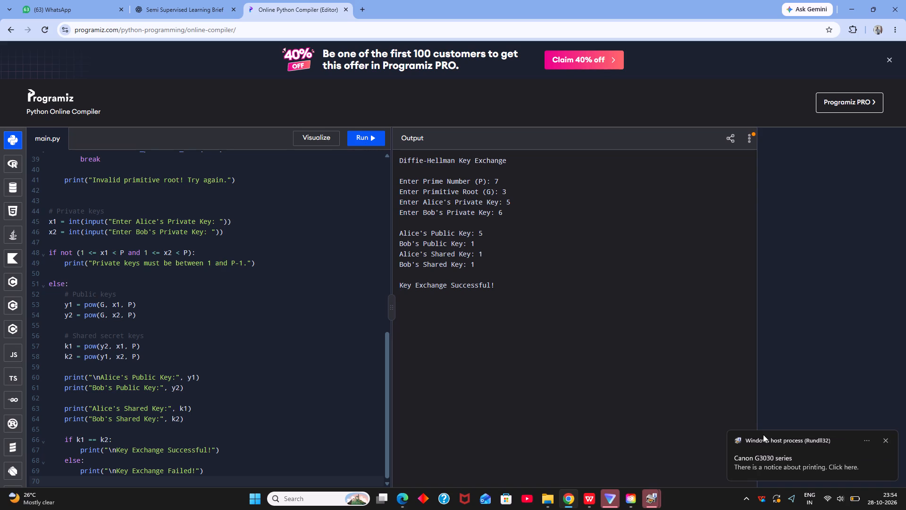
# Dismiss the printer notification and capture a screenshot of the program's output from the Output heading to "Key Exchange Successful!".
pyautogui.click(887, 441)
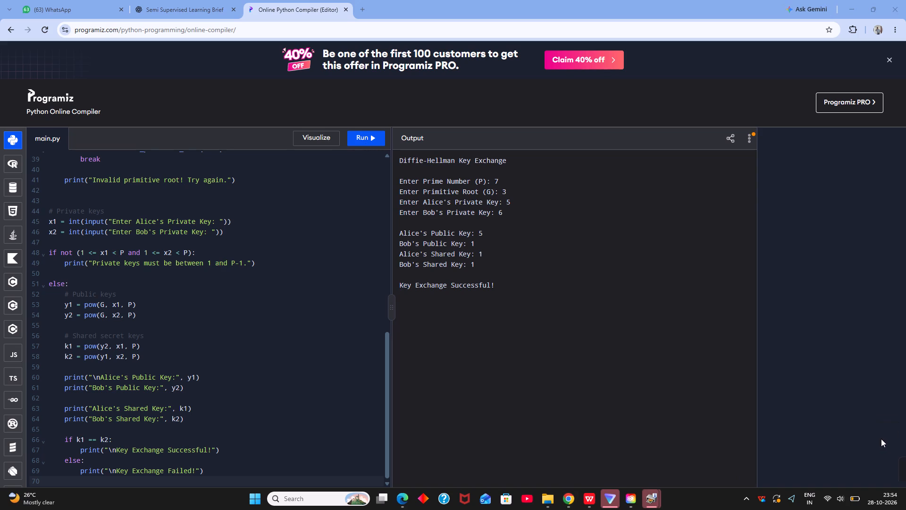
pyautogui.hotkey('alt', 'shift', 's')
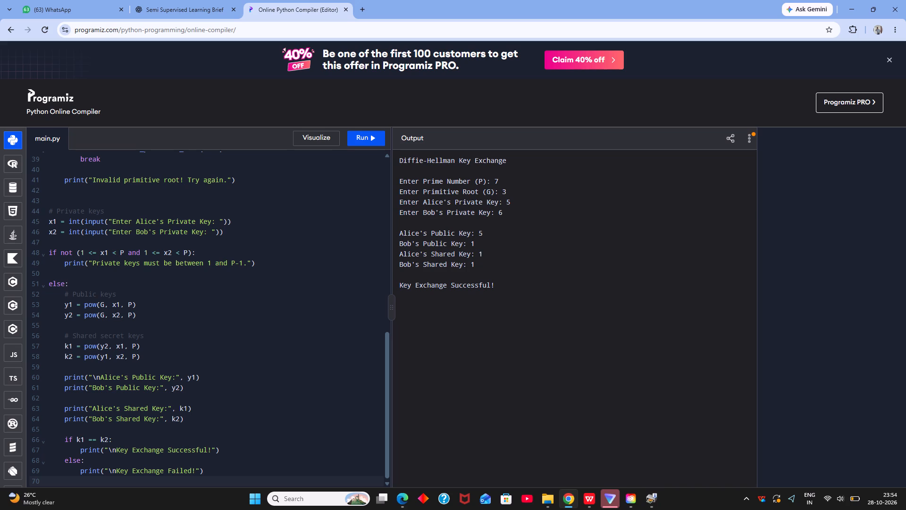
pyautogui.hotkey('alt', 'shift', 's')
pyautogui.hotkey('alt', 'shift', 's')
pyautogui.hotkey('alt', 'shift', 's')
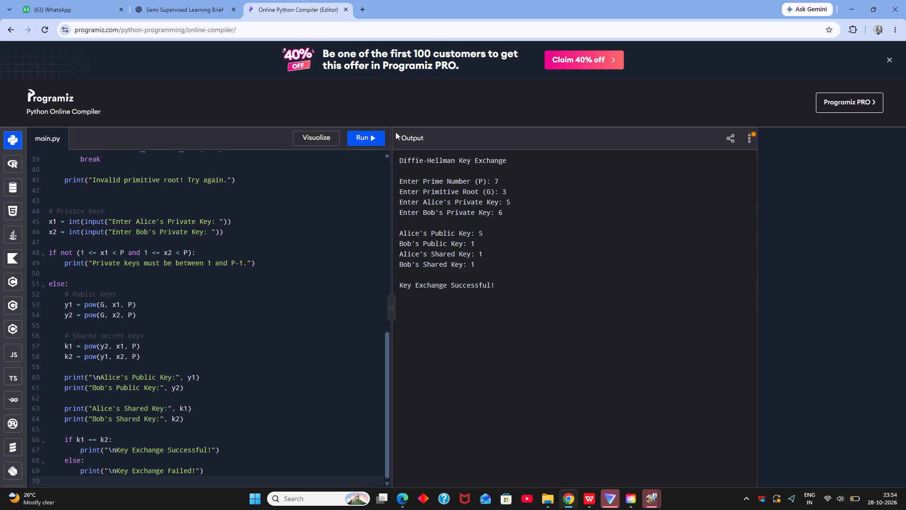
pyautogui.press('shift+super+s')
pyautogui.press('shift+super+s')
pyautogui.press('shift+super+s')
pyautogui.press('shift+super+s')
pyautogui.press('shift+super+s')
pyautogui.press('shift+super+s')
pyautogui.press('shift+super+s')
pyautogui.press('shift+super+s')
pyautogui.press('shift+super+s')
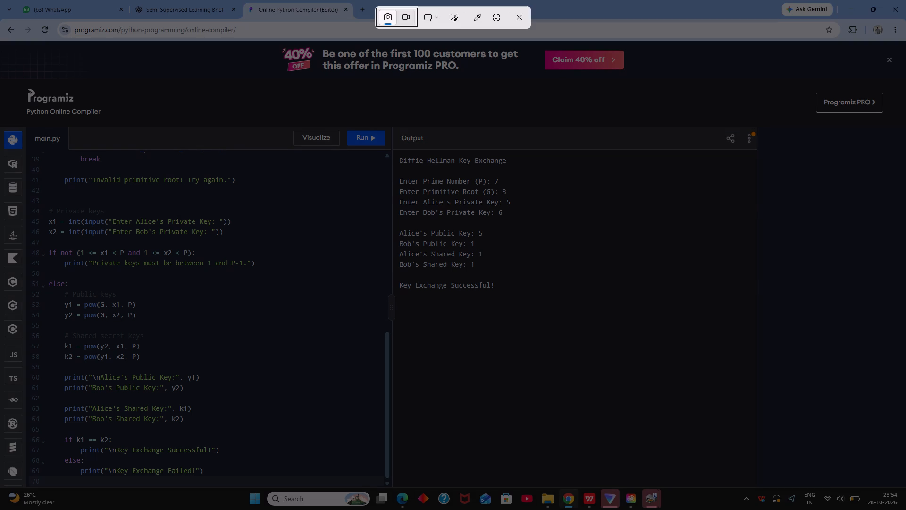
pyautogui.moveTo(395, 132); pyautogui.dragTo(543, 294)
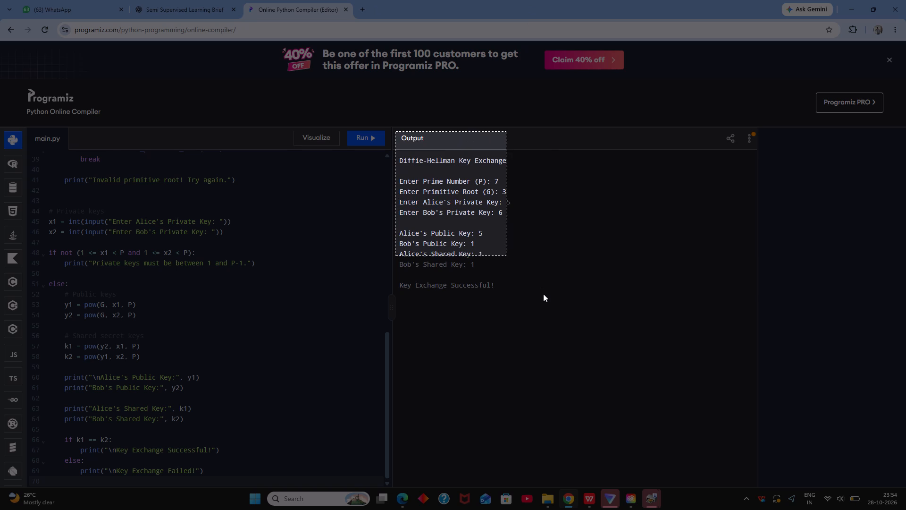
pyautogui.moveTo(543, 294); pyautogui.dragTo(550, 306)
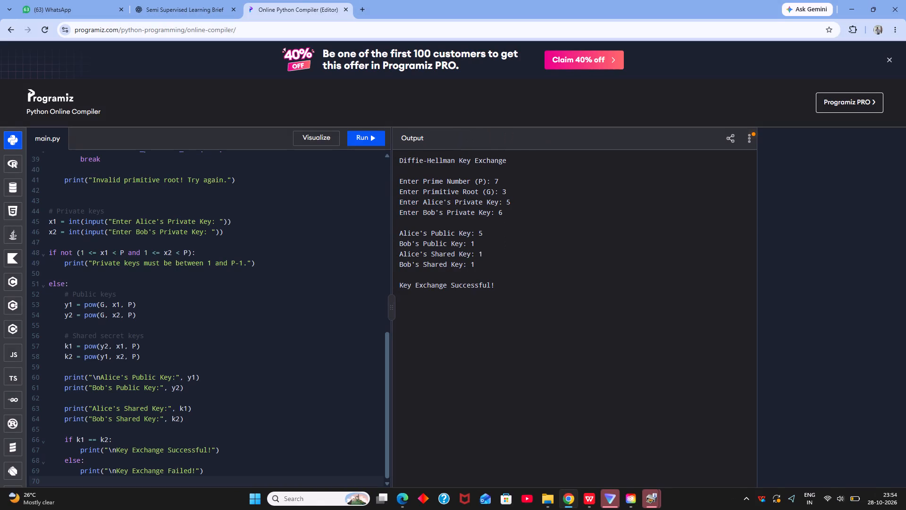
# Copy the complete program from the online compiler and paste it over the selected old code of Practical - 8 in WPS Office.
pyautogui.click(235, 270)
pyautogui.hotkey('ctrl', 'a')
pyautogui.hotkey('ctrl', 'c')
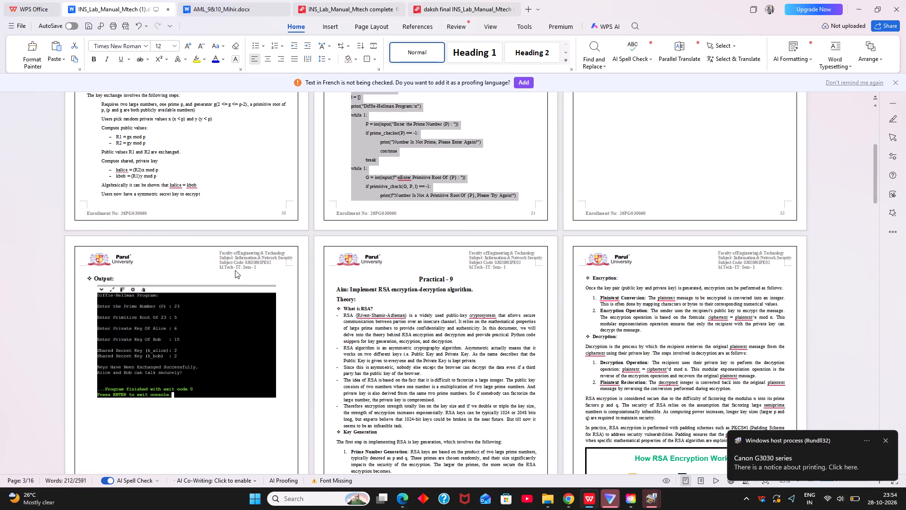
pyautogui.scroll(5, 235, 270)
pyautogui.hotkey('ctrl', 'v')
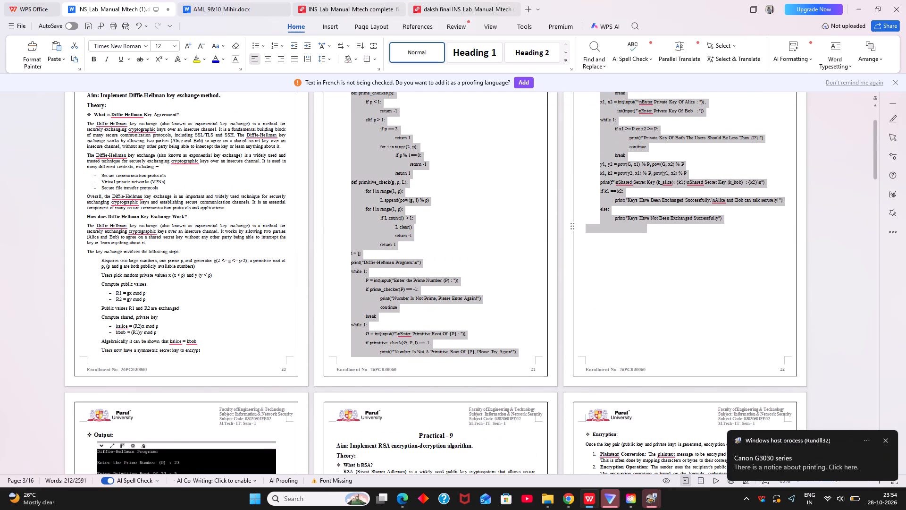
# Set the font colour of all the pasted Practical - 8 code to black and its highlight to No Color.
pyautogui.scroll(2, 235, 270)
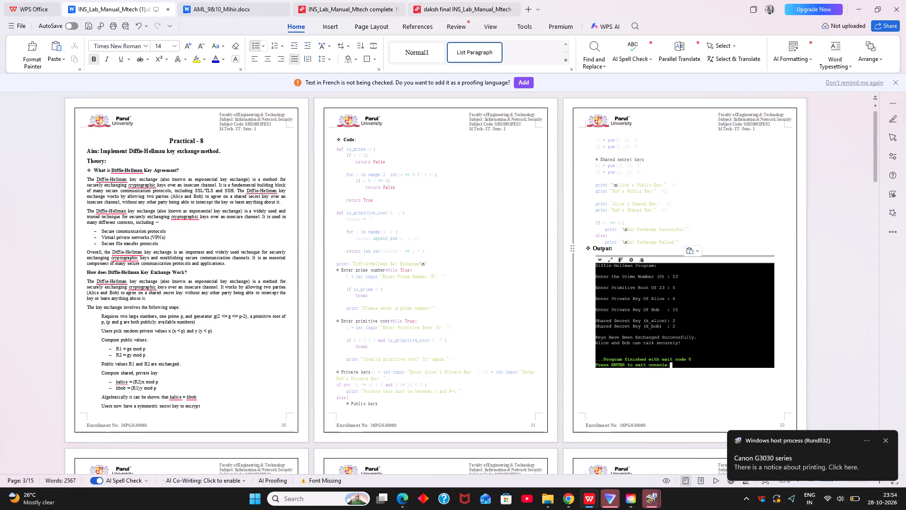
pyautogui.scroll(1, 235, 270)
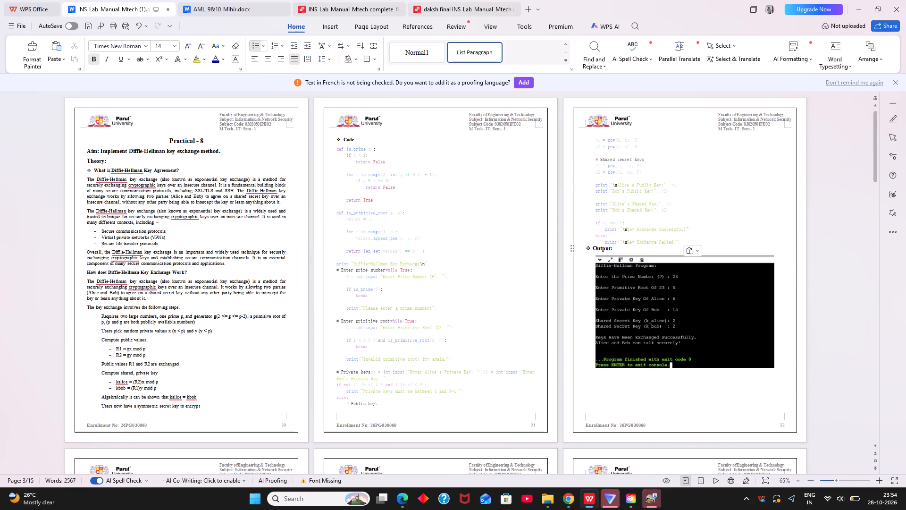
pyautogui.click(361, 273)
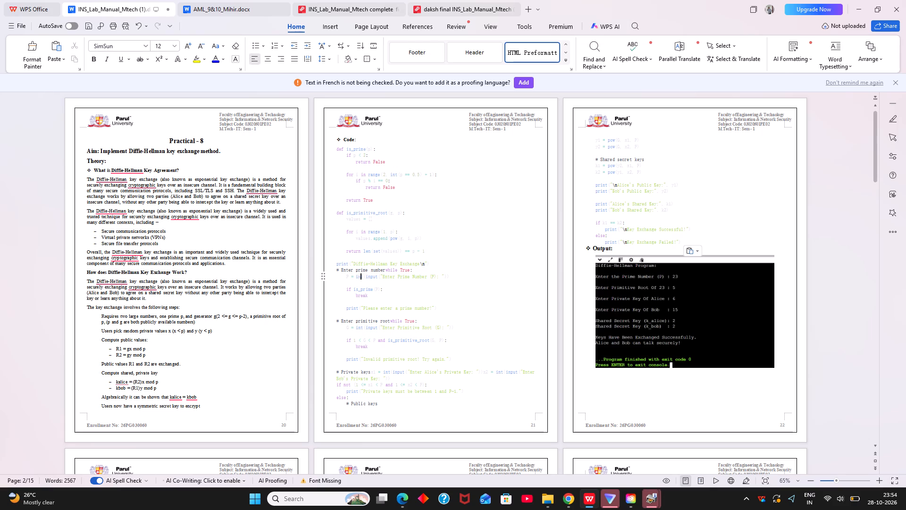
pyautogui.moveTo(335, 149); pyautogui.dragTo(668, 239)
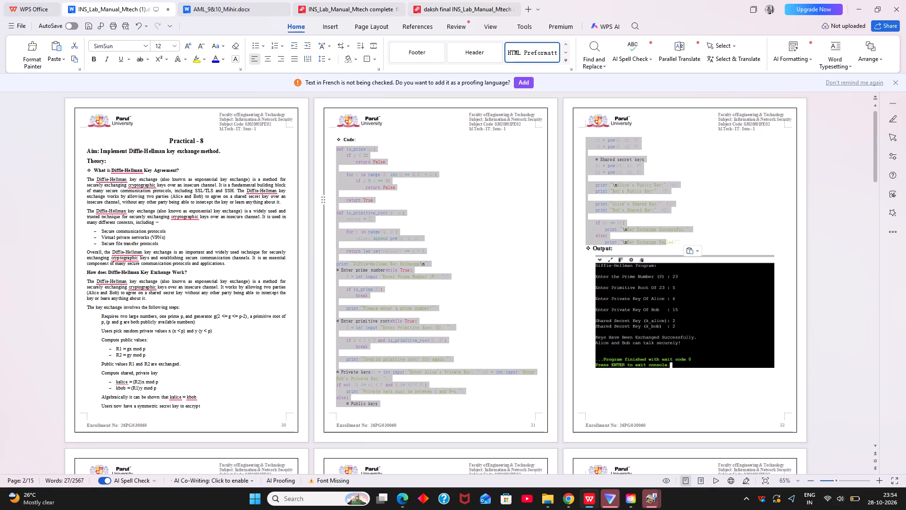
pyautogui.moveTo(668, 239); pyautogui.dragTo(687, 240)
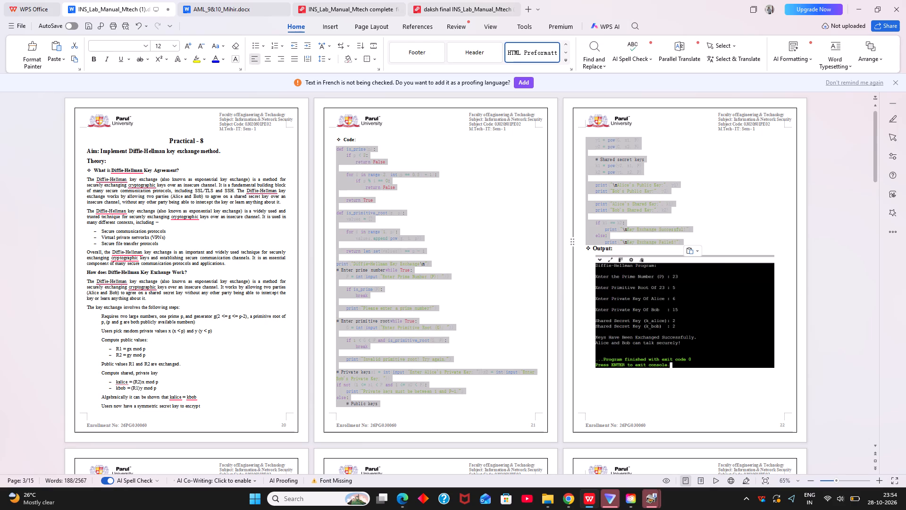
pyautogui.click(205, 59)
pyautogui.click(207, 93)
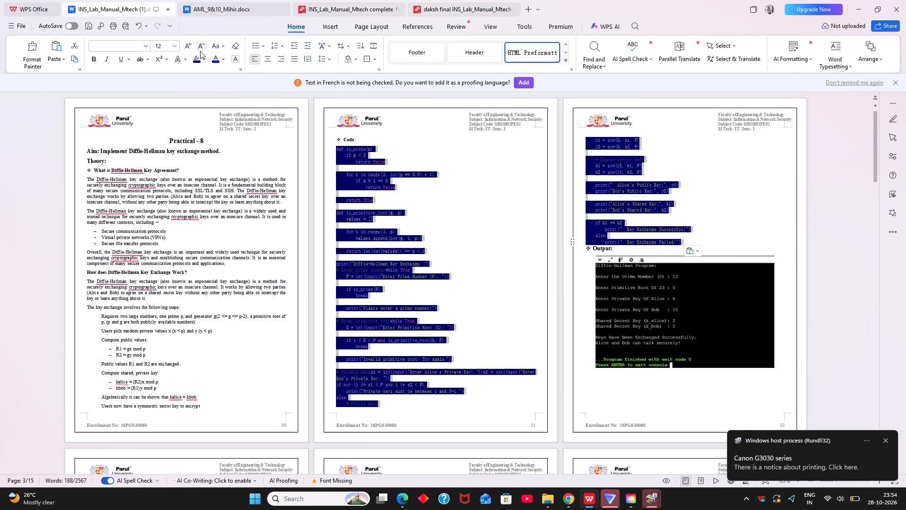
pyautogui.click(224, 59)
pyautogui.click(221, 76)
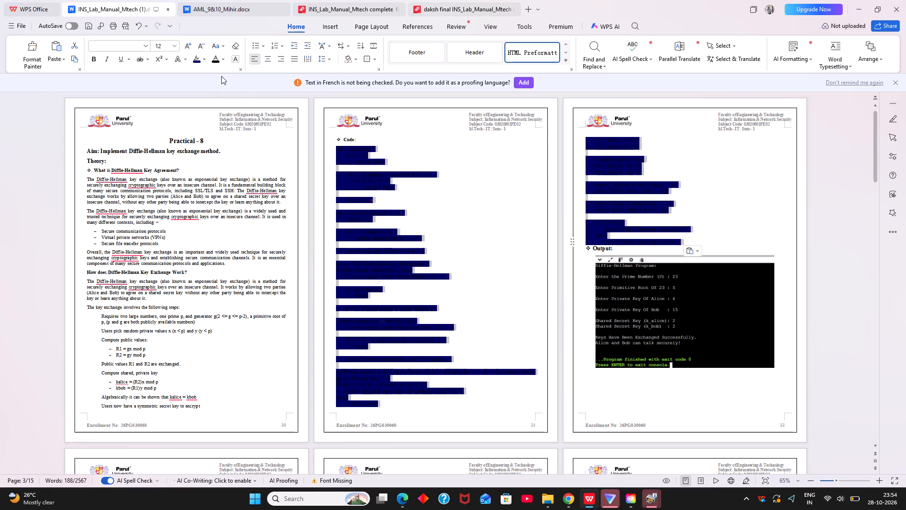
pyautogui.click(206, 59)
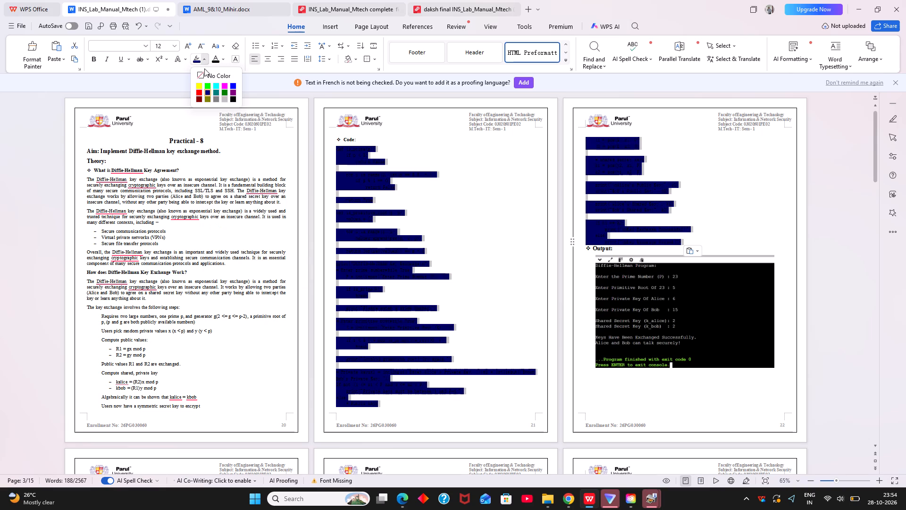
pyautogui.click(201, 74)
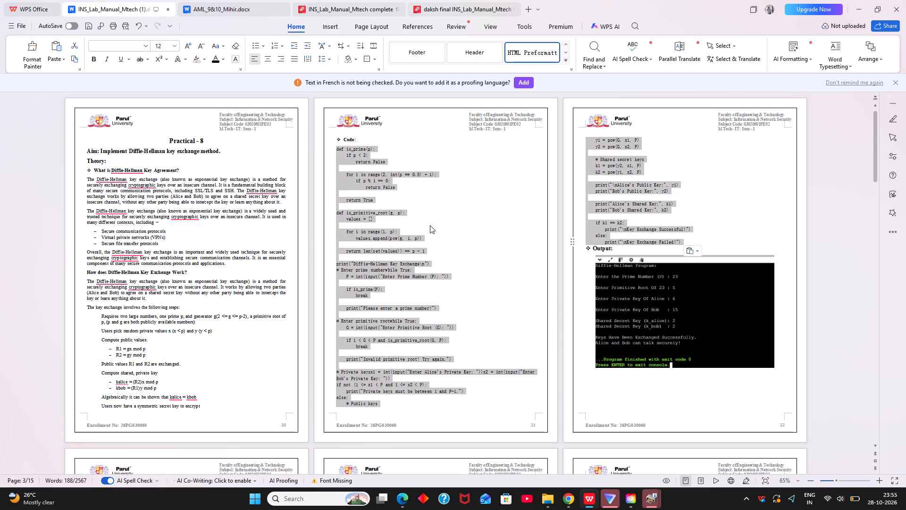
pyautogui.click(430, 225)
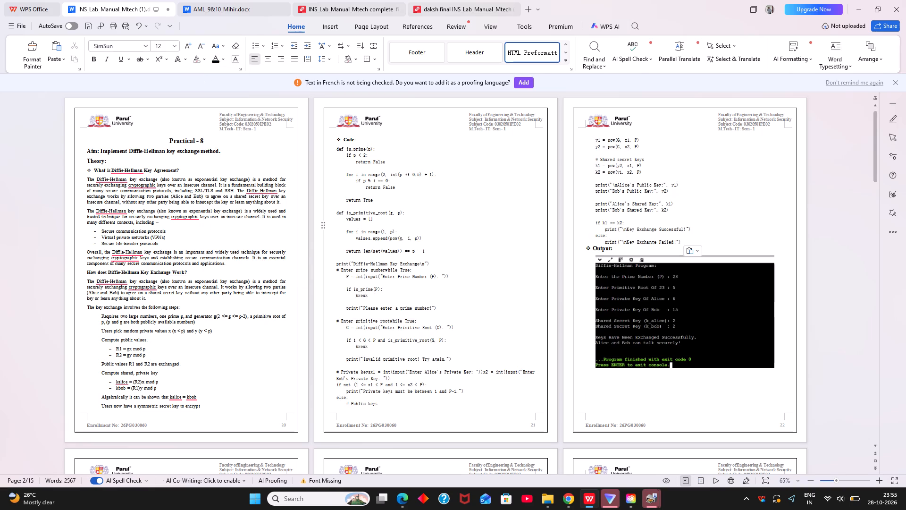
# Replace the old output picture under Practical - 8's Output heading with Screenshot 2026-10-28 235428.png from the Screenshots folder.
pyautogui.click(688, 319)
pyautogui.press('Delete')
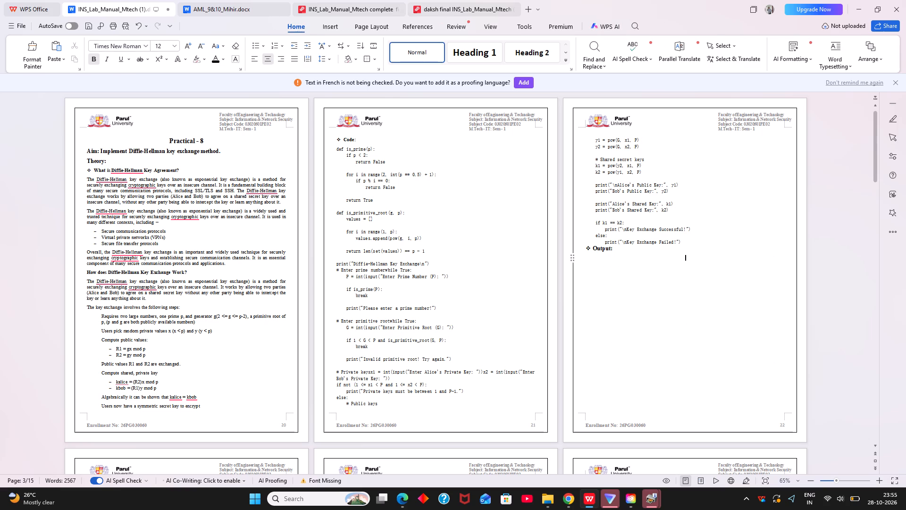
pyautogui.click(332, 30)
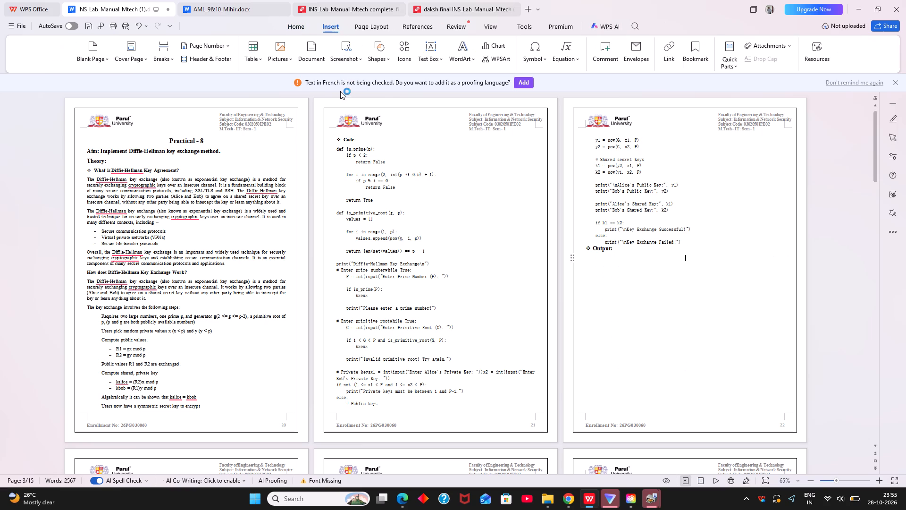
pyautogui.click(281, 49)
pyautogui.click(297, 76)
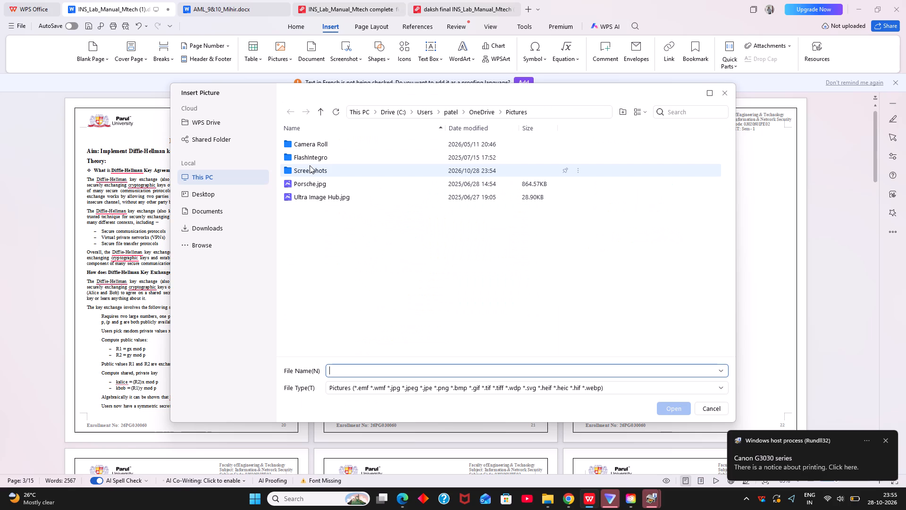
pyautogui.doubleClick(310, 165)
pyautogui.scroll(-16, 317, 216)
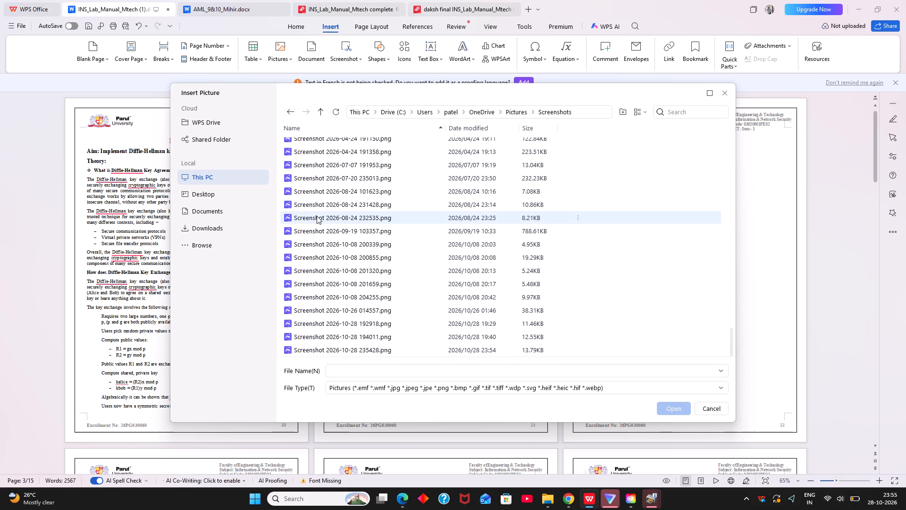
pyautogui.click(321, 353)
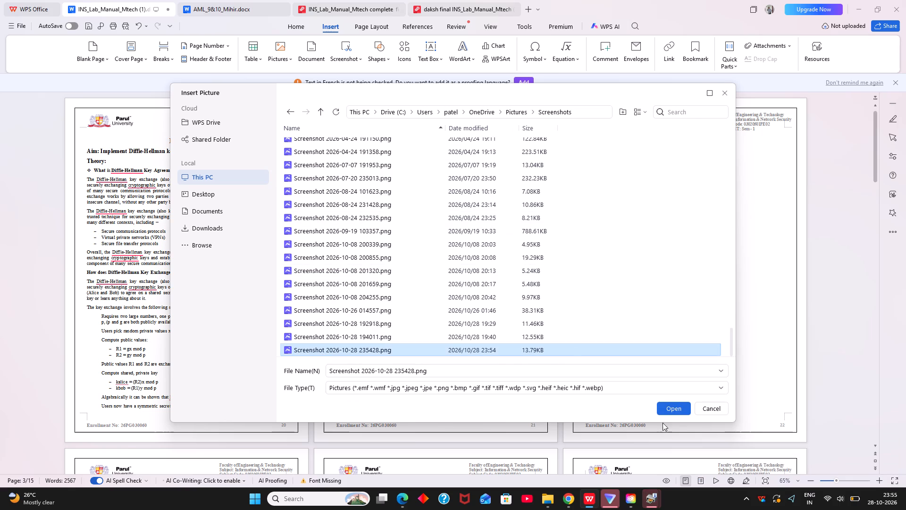
pyautogui.click(679, 401)
pyautogui.click(673, 406)
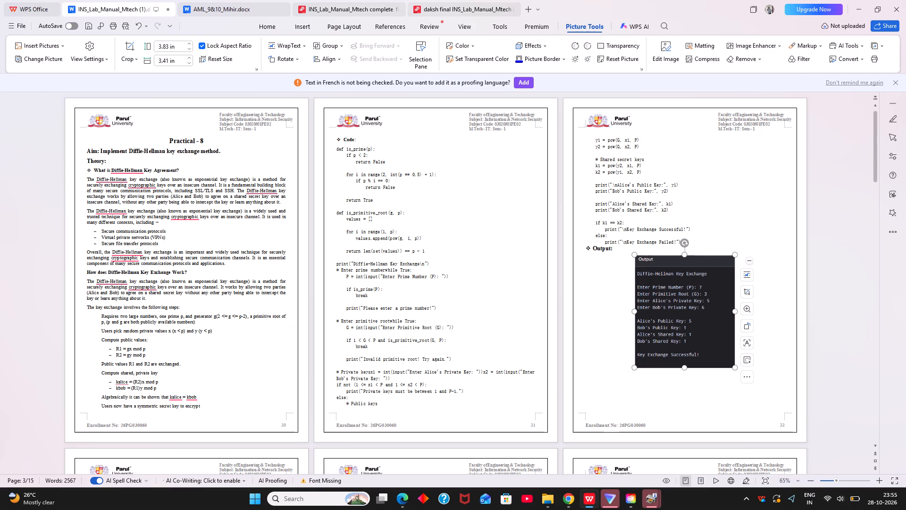
# Delete everything after Practical - 8, from the Practical - 9 heading through the last Precautions bullet on the final page.
pyautogui.scroll(-5, 277, 312)
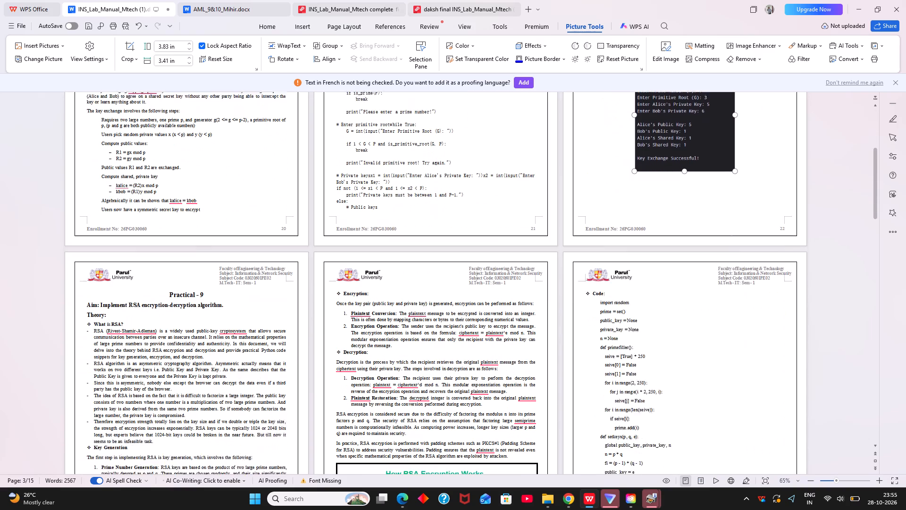
pyautogui.scroll(-2, 277, 312)
pyautogui.moveTo(164, 265); pyautogui.dragTo(574, 509)
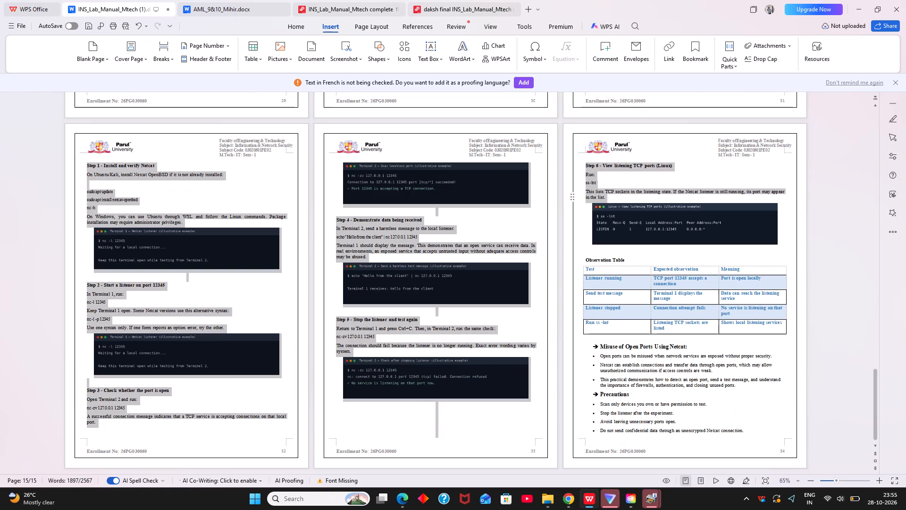
pyautogui.moveTo(574, 509); pyautogui.dragTo(748, 429)
pyautogui.press('BackSpace')
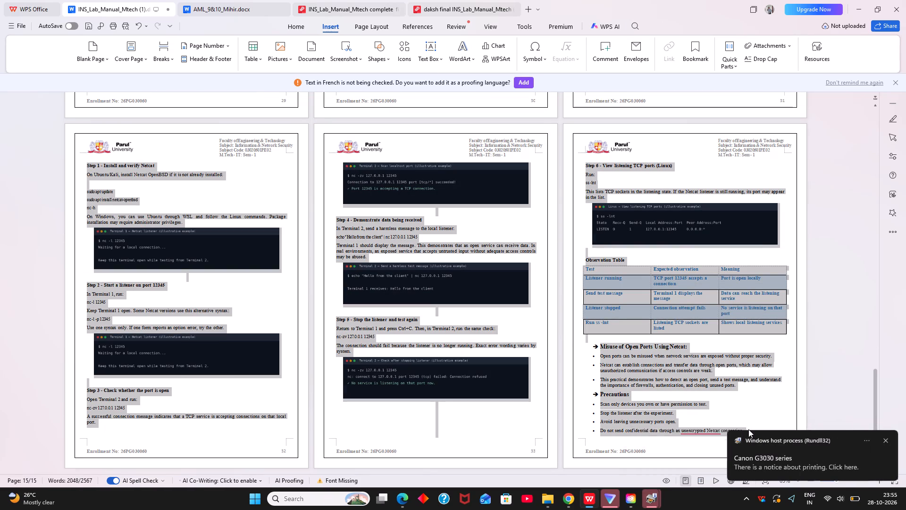
# Remove the leftover empty bullet and the blank page that follow Practical - 8's output picture.
pyautogui.scroll(4, 748, 429)
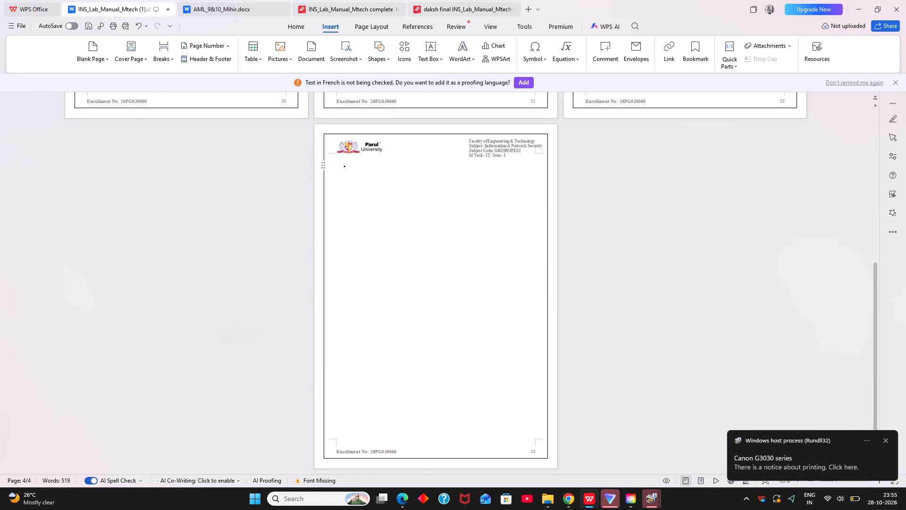
pyautogui.scroll(4, 643, 332)
pyautogui.press('BackSpace')
pyautogui.press('BackSpace')
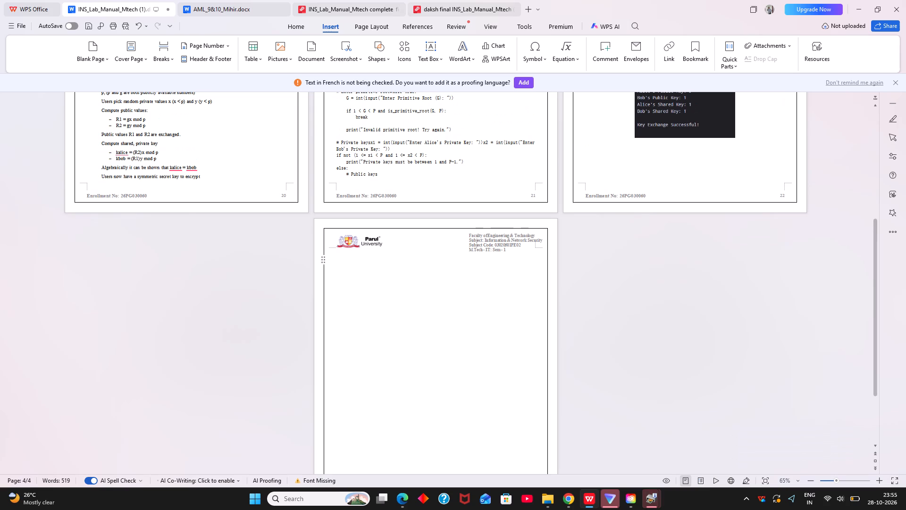
pyautogui.press('BackSpace')
pyautogui.press('BackSpace')
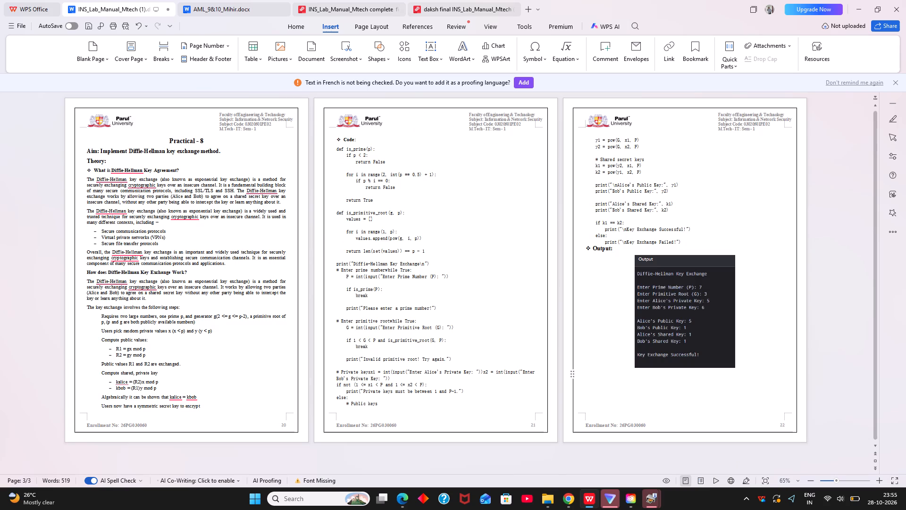
# Export the Practical - 8 document as a PDF named INS_Lab_Manual_Mtech (1) in the en_US folder.
pyautogui.scroll(2, 643, 332)
pyautogui.scroll(2, 726, 324)
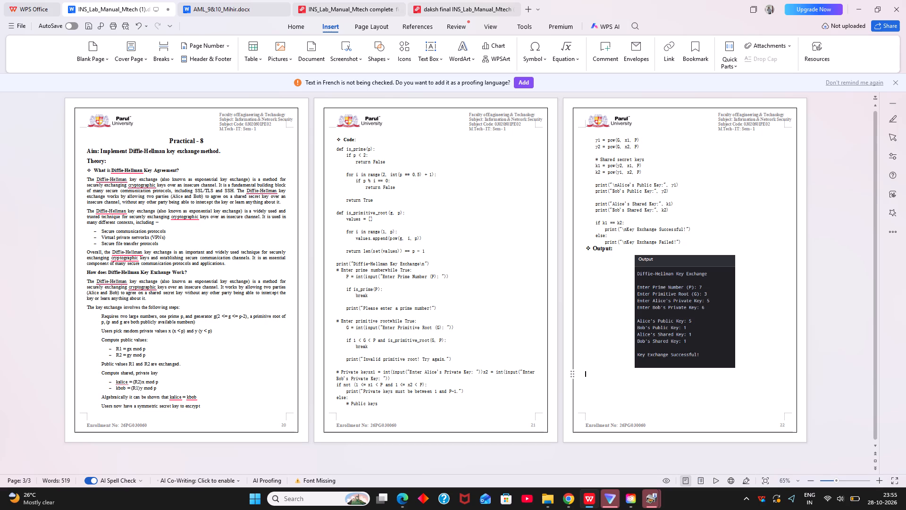
pyautogui.scroll(4, 726, 324)
pyautogui.click(19, 31)
pyautogui.click(45, 108)
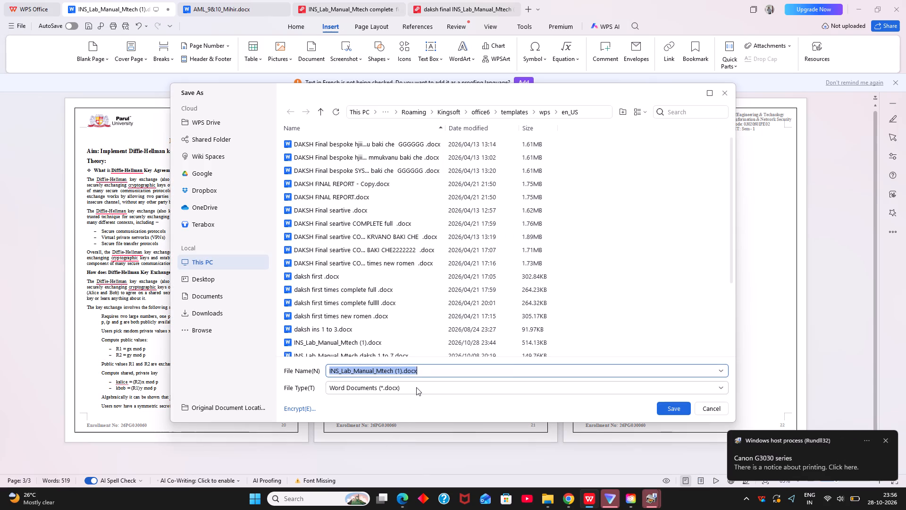
pyautogui.click(416, 387)
pyautogui.scroll(-6, 394, 436)
pyautogui.click(381, 475)
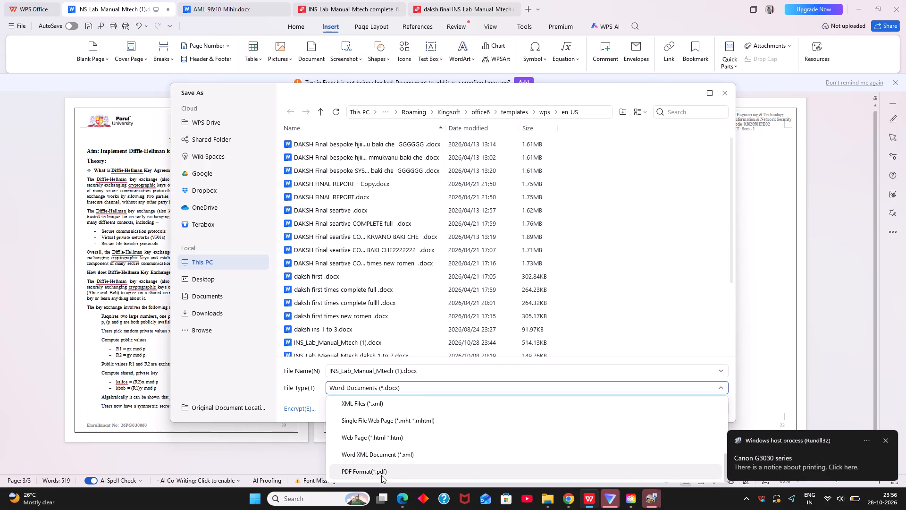
pyautogui.click(668, 408)
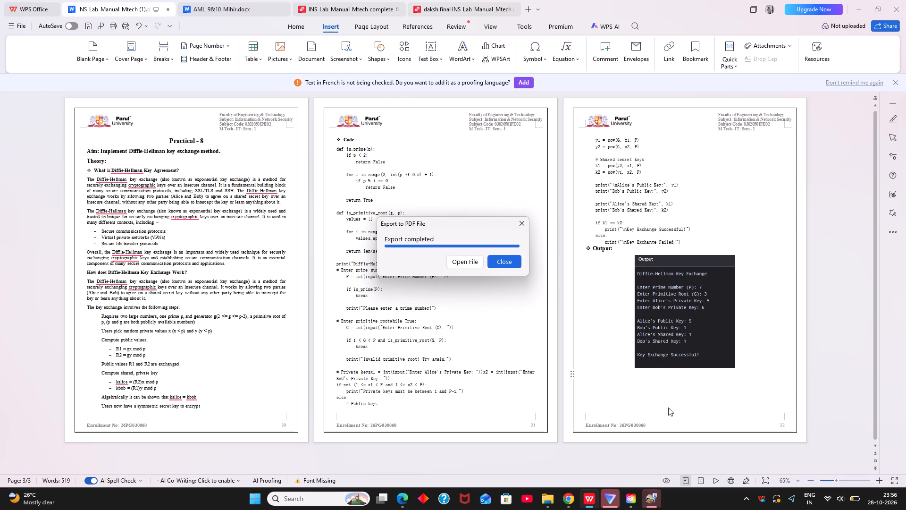
# Switch to File Explorer, refresh the en_US folder and select the newly exported INS_Lab_Manual_Mtech (1) PDF.
pyautogui.click(556, 506)
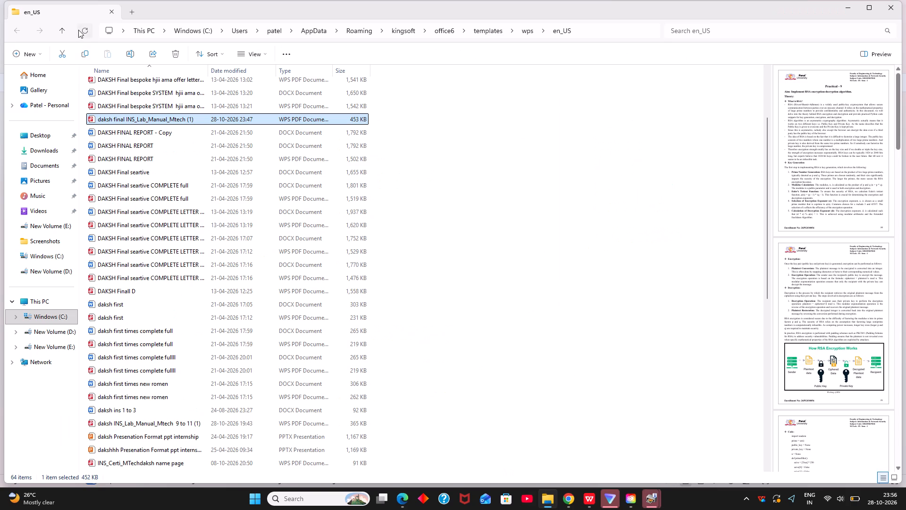
pyautogui.click(81, 31)
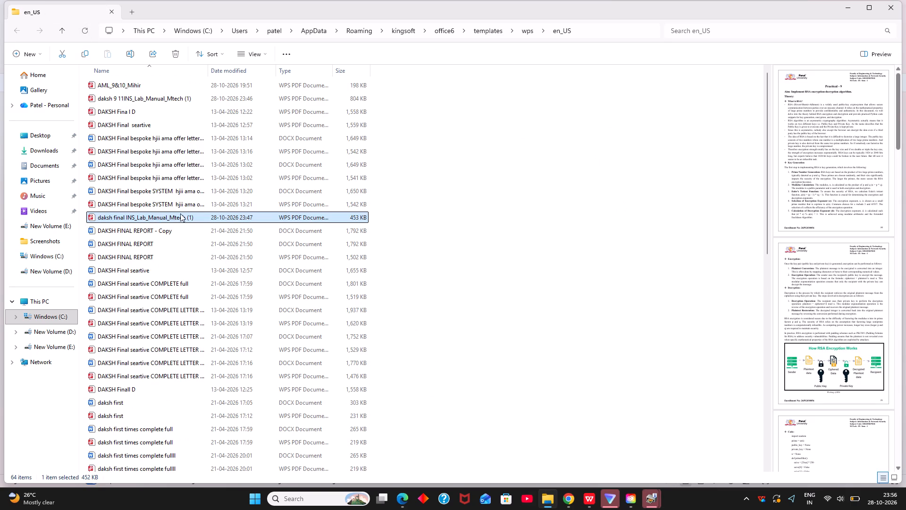
pyautogui.click(84, 28)
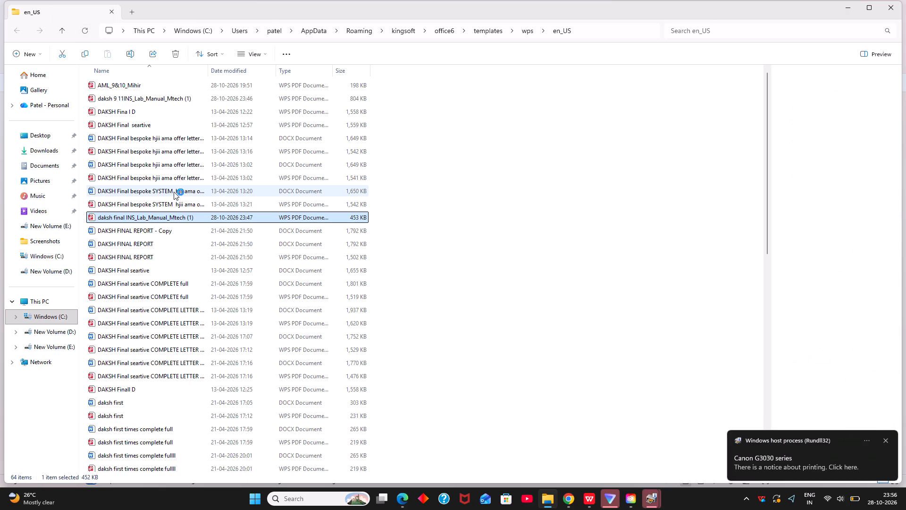
pyautogui.scroll(-5, 210, 313)
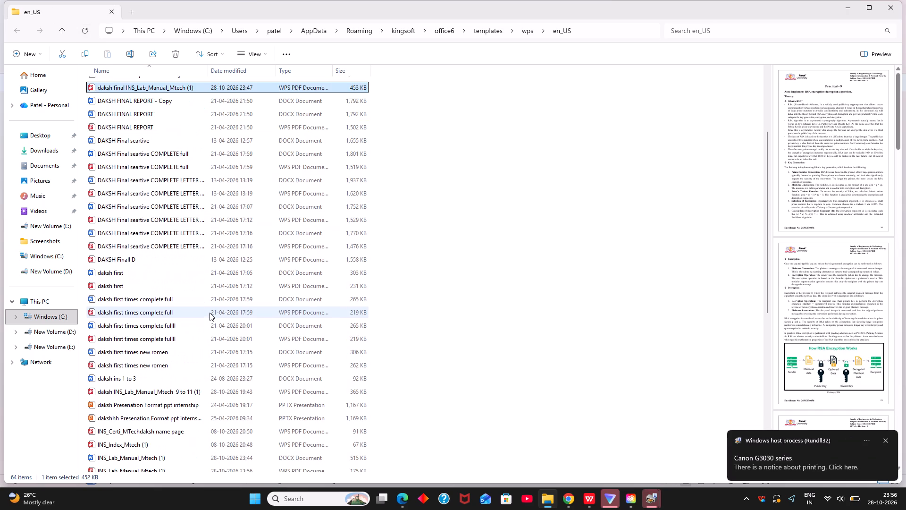
pyautogui.scroll(-1, 210, 313)
pyautogui.scroll(-1, 210, 381)
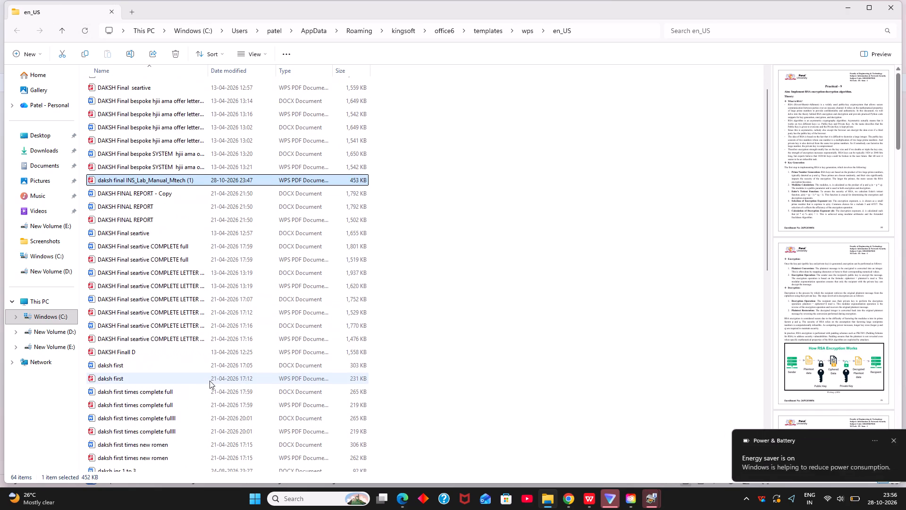
pyautogui.scroll(-1, 210, 381)
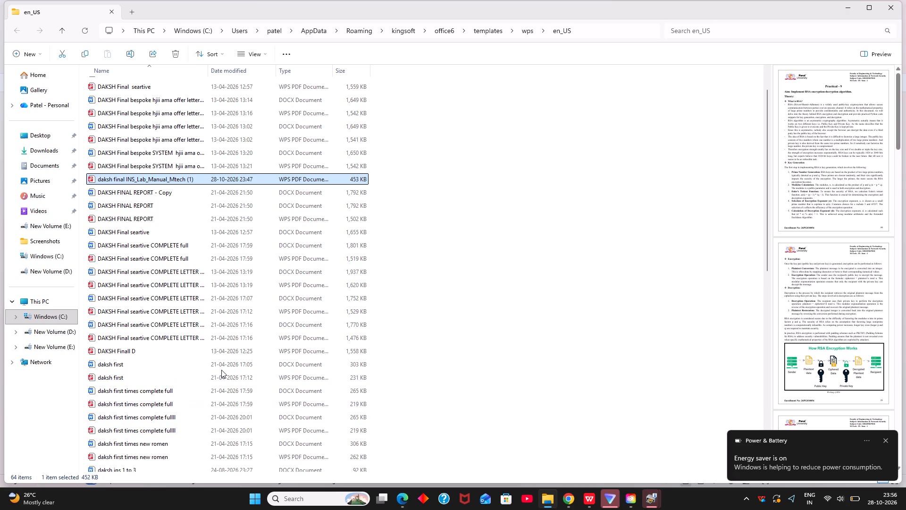
pyautogui.scroll(-1, 218, 441)
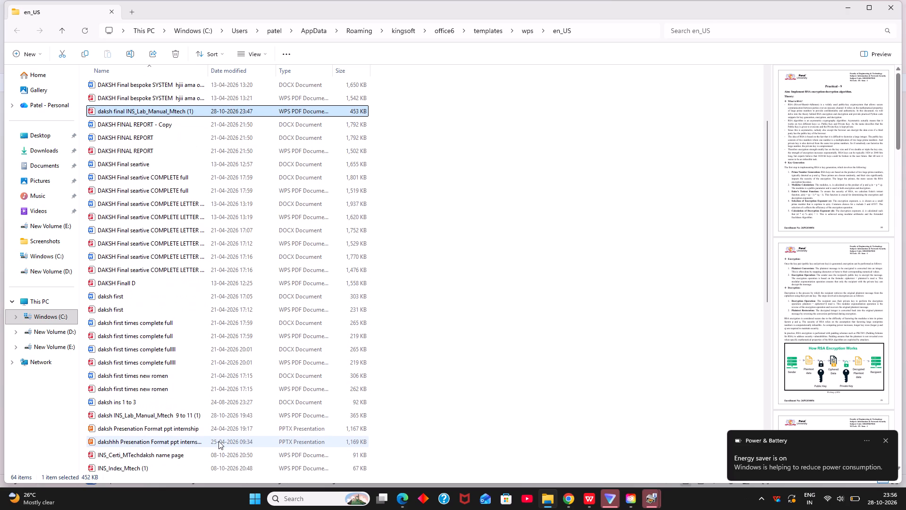
pyautogui.scroll(-1, 218, 441)
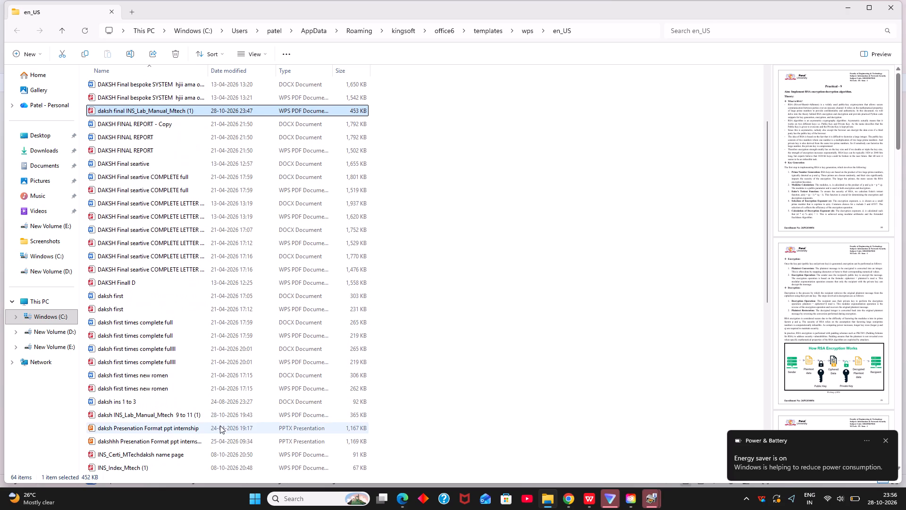
pyautogui.scroll(-2, 220, 417)
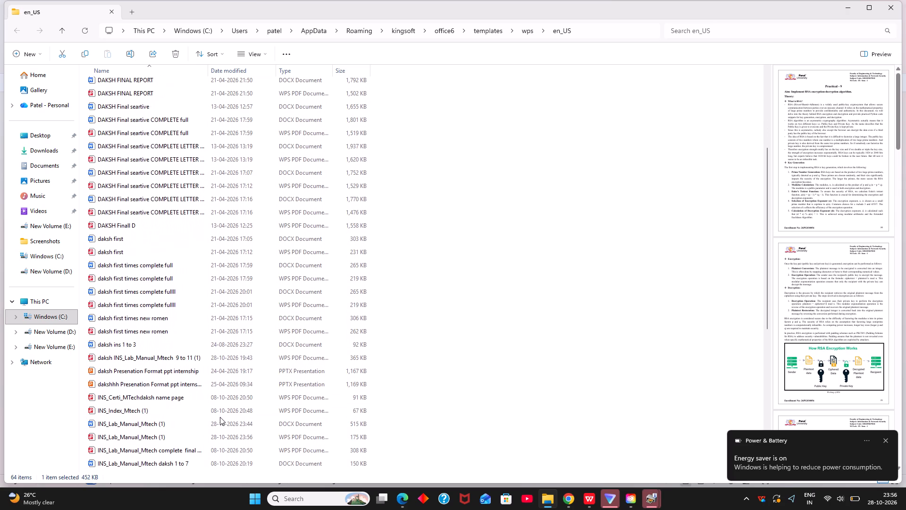
pyautogui.scroll(-1, 220, 417)
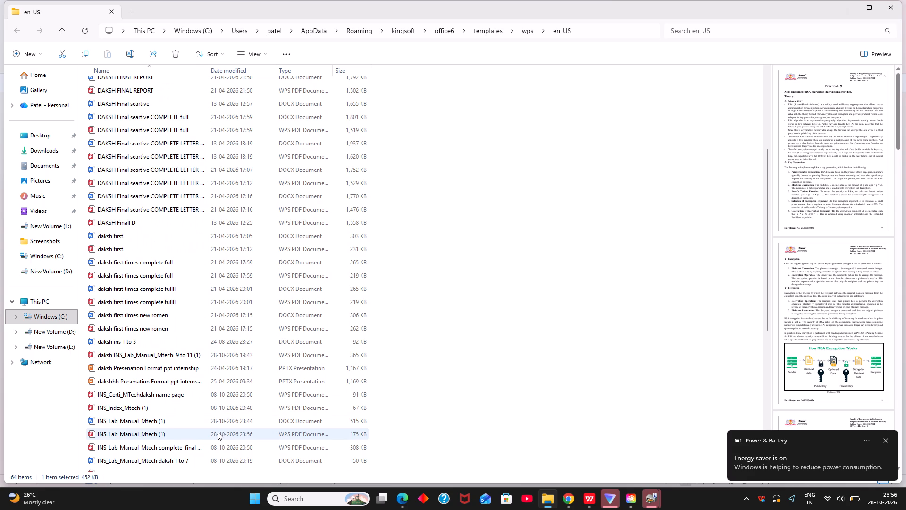
pyautogui.moveTo(198, 430); pyautogui.dragTo(456, 476)
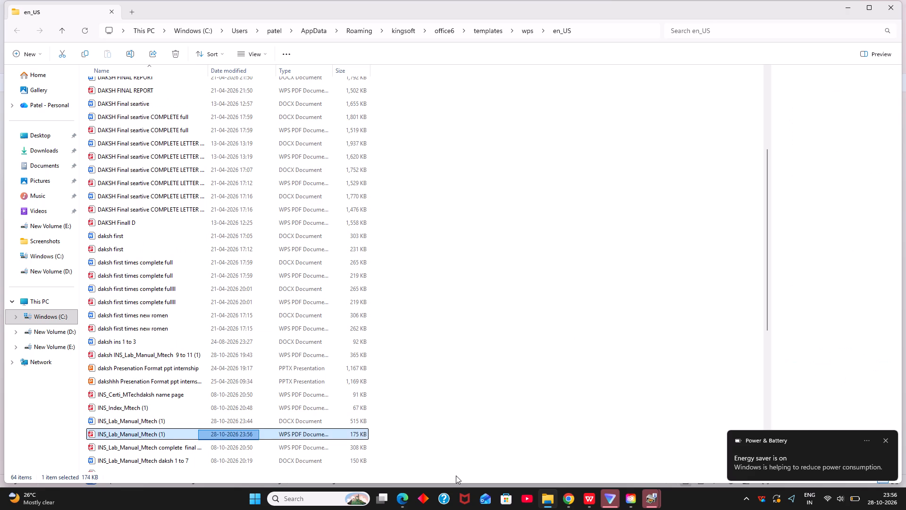
pyautogui.moveTo(456, 476); pyautogui.dragTo(246, 302)
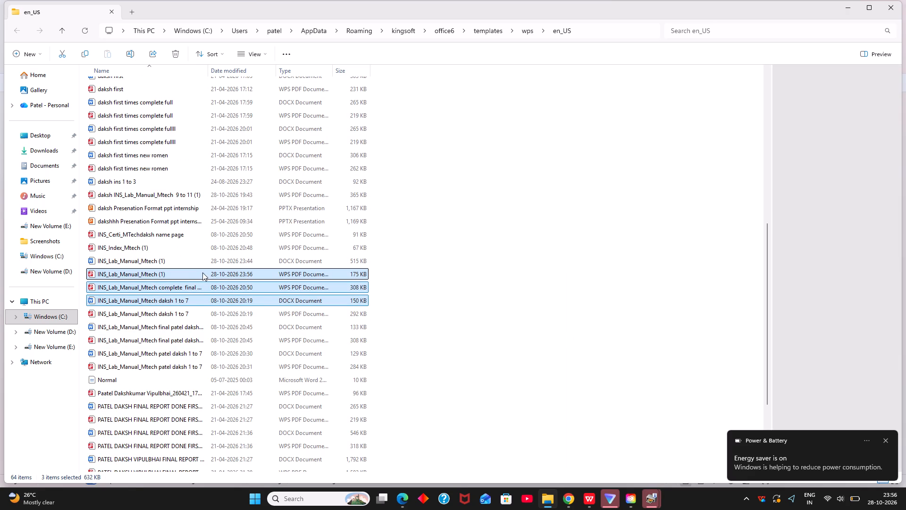
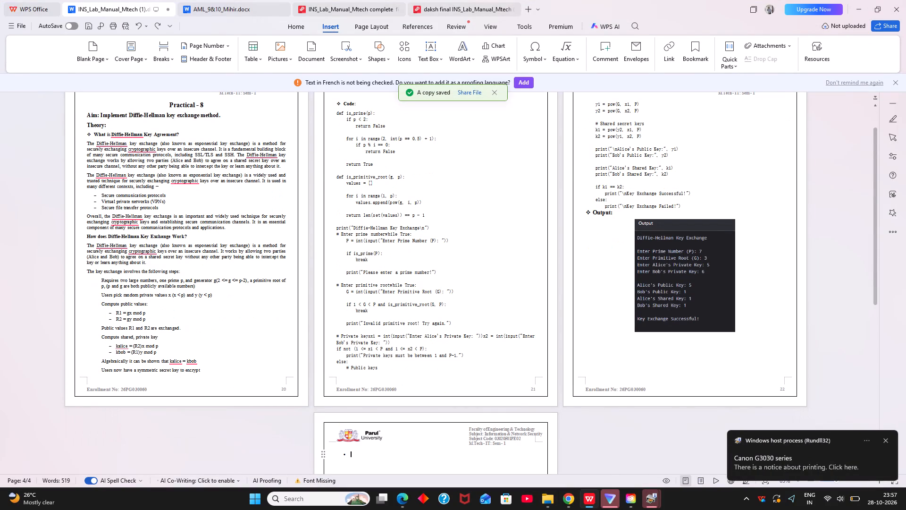
# Undo the recent deletions to bring back the content from Practical - 9 onward, and look through the restored pages.
pyautogui.keyDown('ctrl'); pyautogui.click(525, 222); pyautogui.keyUp('ctrl')
pyautogui.hotkey('ctrl', 'z')
pyautogui.scroll(3, 525, 222)
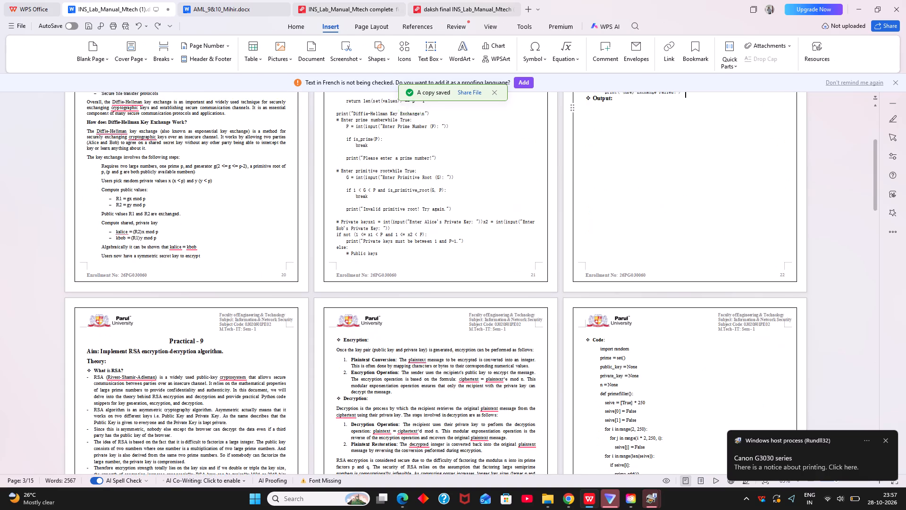
pyautogui.scroll(2, 525, 222)
pyautogui.scroll(-1, 525, 222)
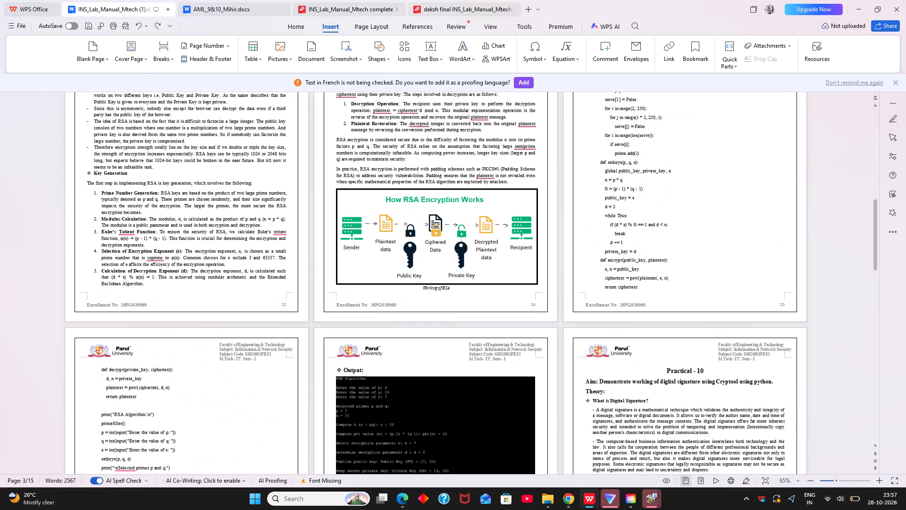
pyautogui.scroll(3, 525, 222)
pyautogui.scroll(-1, 525, 222)
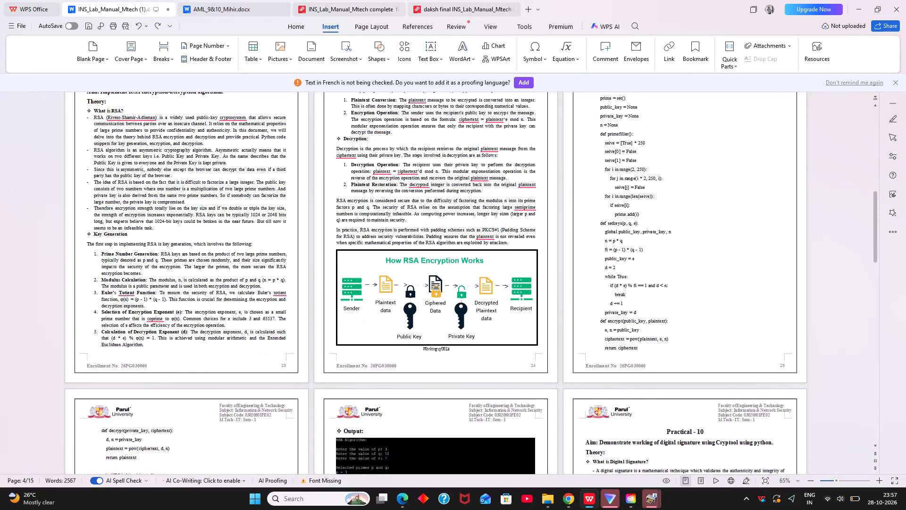
pyautogui.scroll(-3, 525, 222)
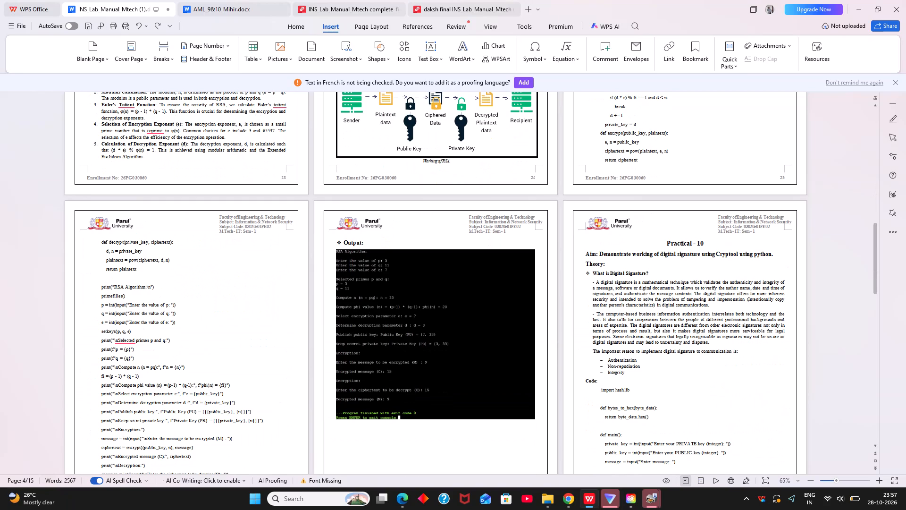
# Open the Downloads copy of INS_Lab_Manual_Mtech (1).docx from the recent files and look through its Practicals 9 to 11.
pyautogui.click(18, 25)
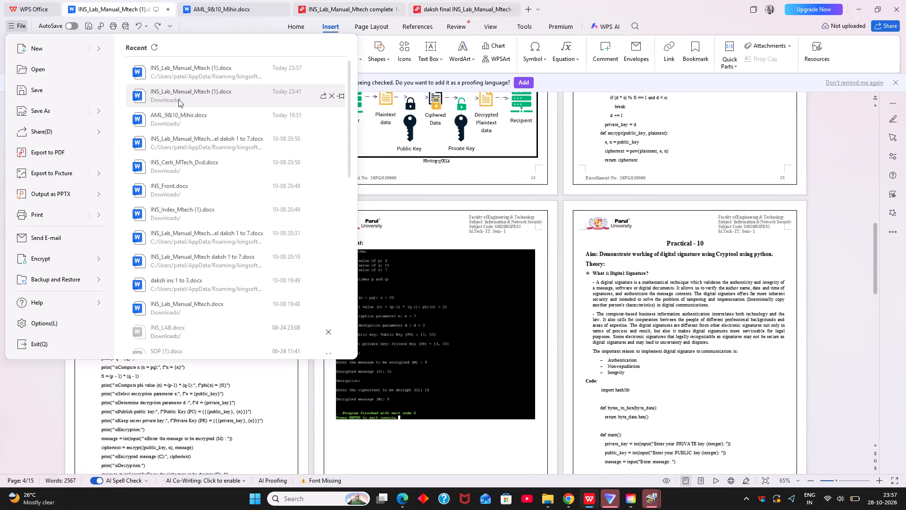
pyautogui.doubleClick(178, 99)
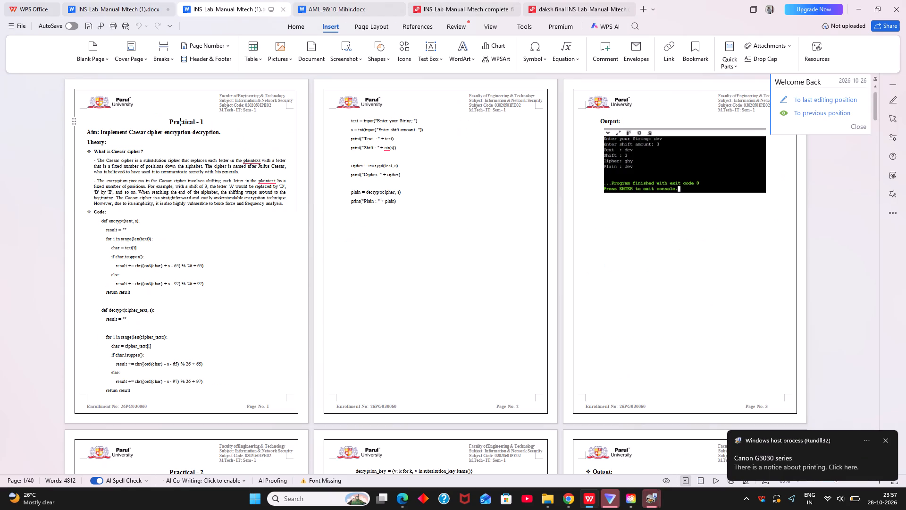
pyautogui.scroll(-18, 190, 230)
pyautogui.scroll(-20, 190, 230)
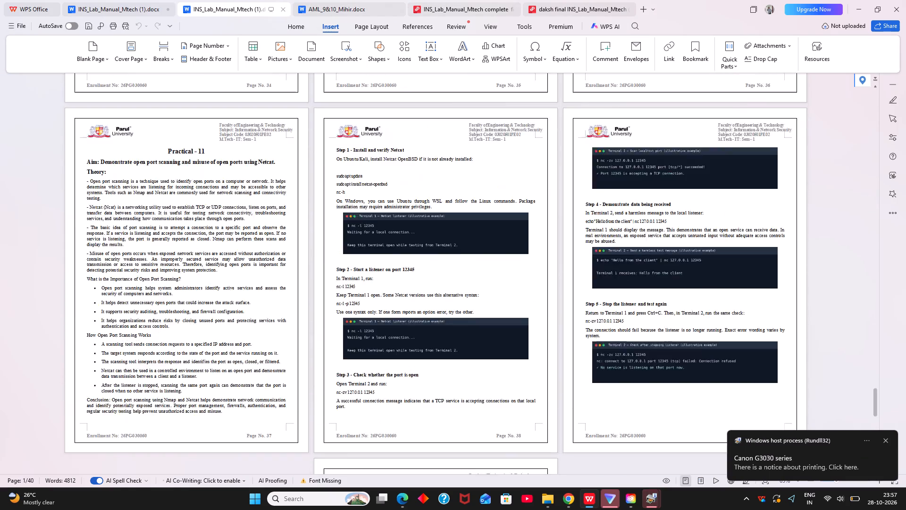
pyautogui.scroll(-9, 190, 230)
pyautogui.scroll(11, 190, 230)
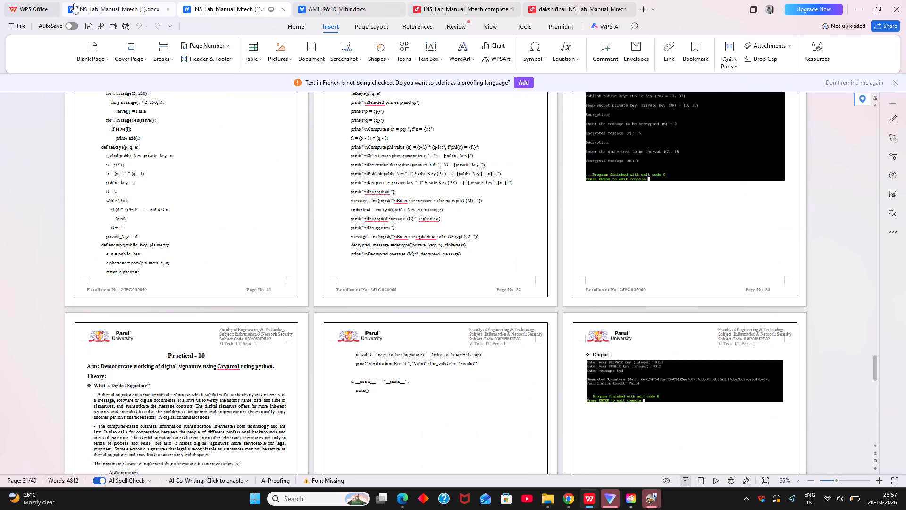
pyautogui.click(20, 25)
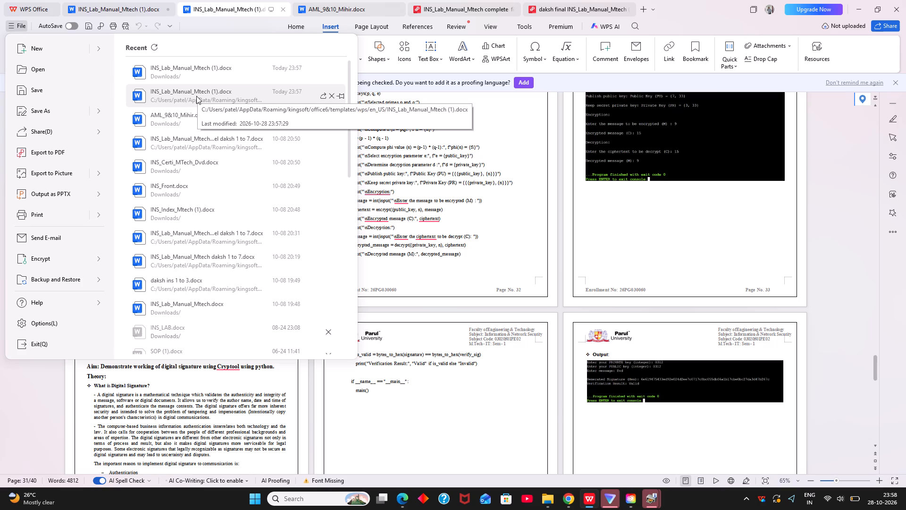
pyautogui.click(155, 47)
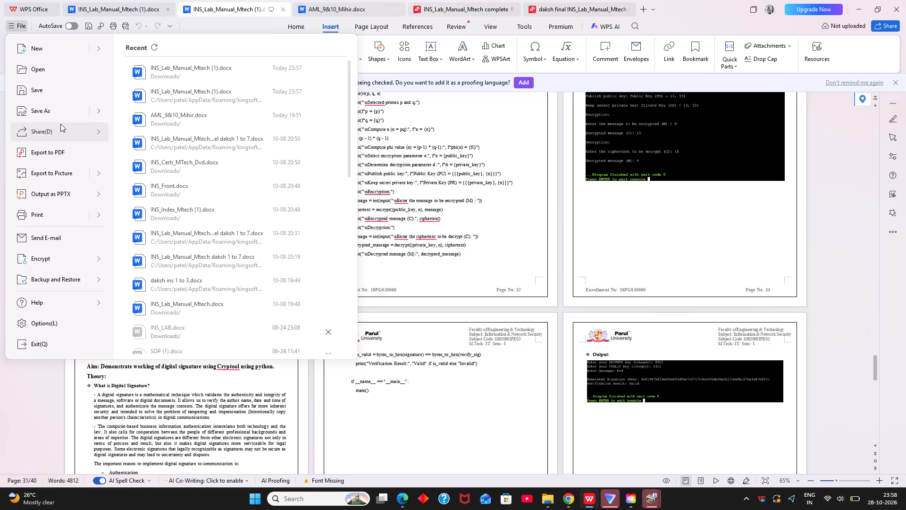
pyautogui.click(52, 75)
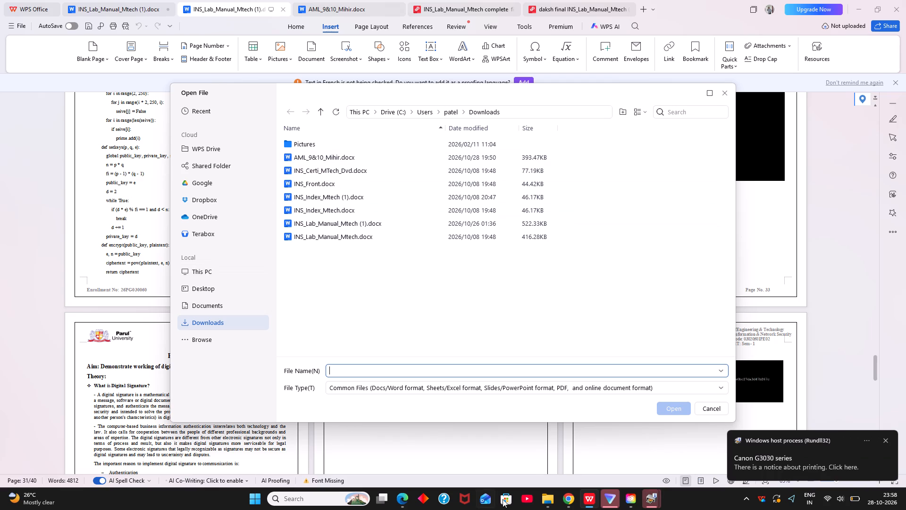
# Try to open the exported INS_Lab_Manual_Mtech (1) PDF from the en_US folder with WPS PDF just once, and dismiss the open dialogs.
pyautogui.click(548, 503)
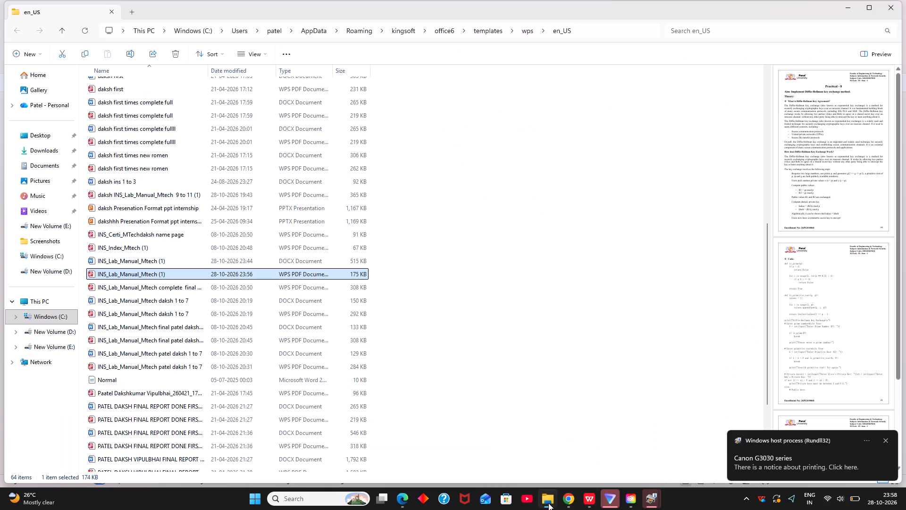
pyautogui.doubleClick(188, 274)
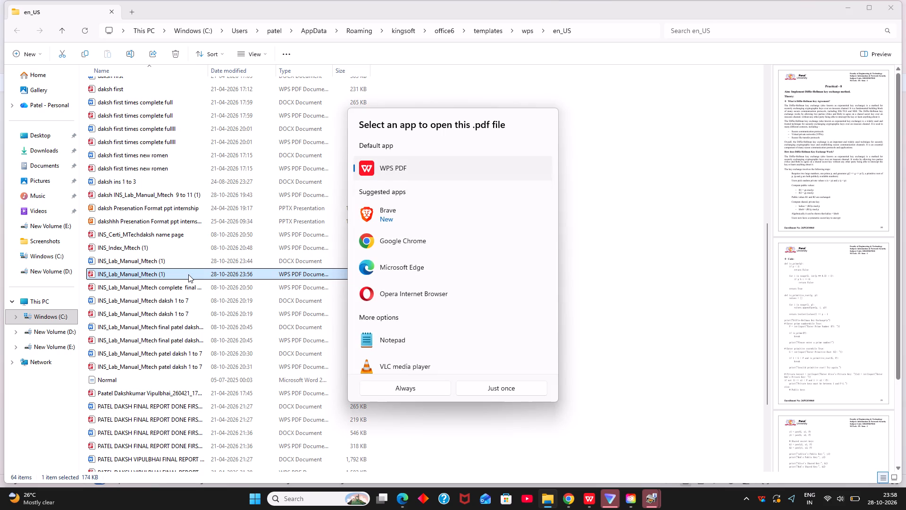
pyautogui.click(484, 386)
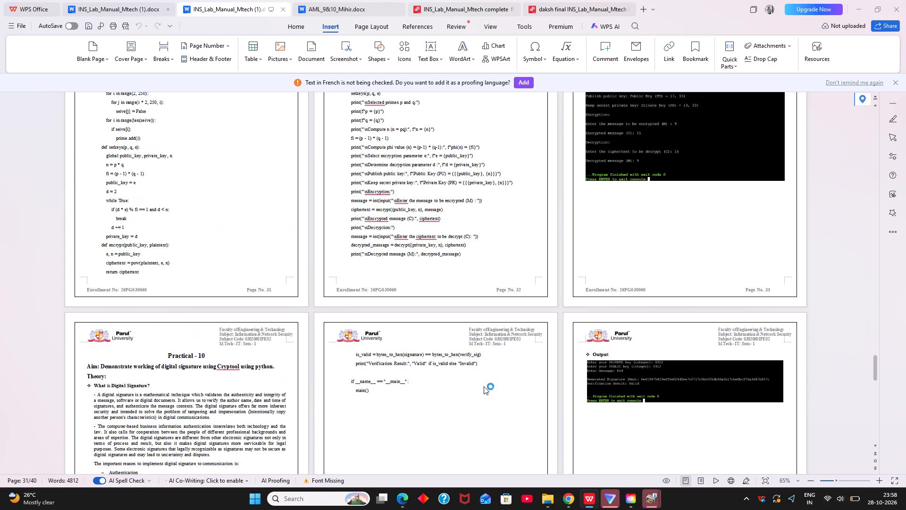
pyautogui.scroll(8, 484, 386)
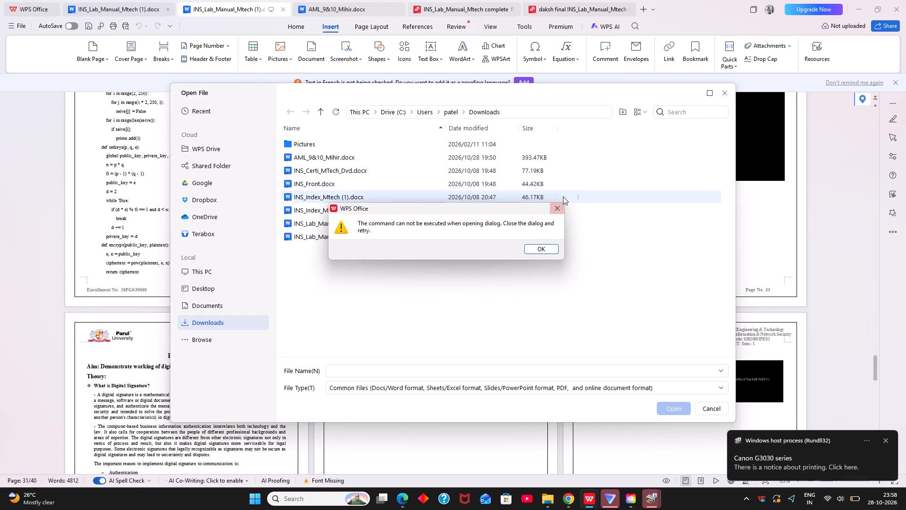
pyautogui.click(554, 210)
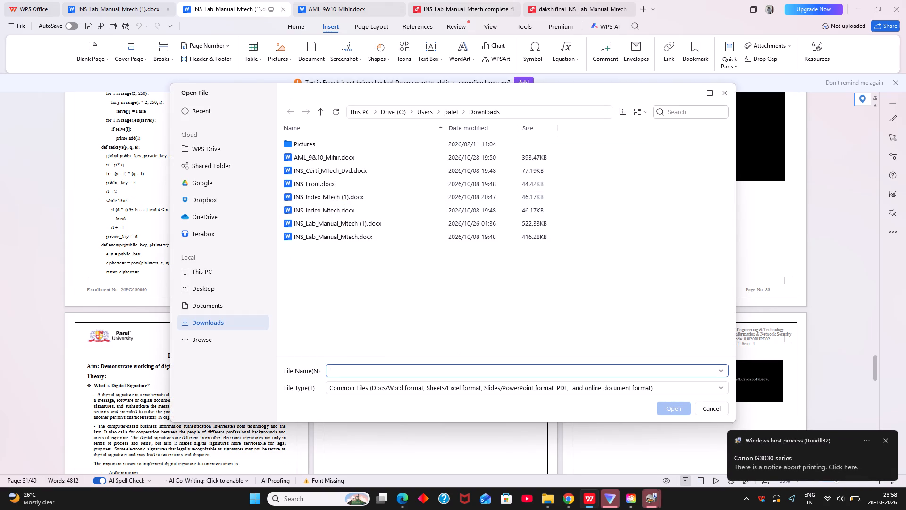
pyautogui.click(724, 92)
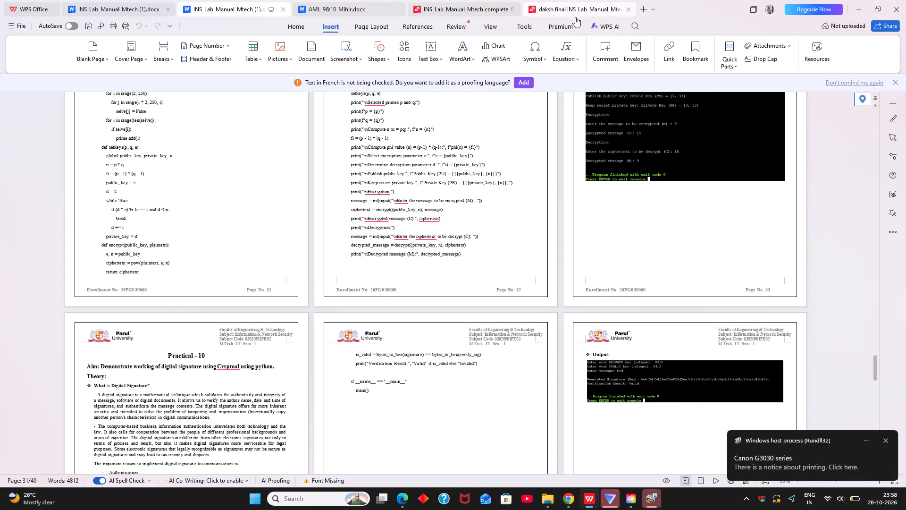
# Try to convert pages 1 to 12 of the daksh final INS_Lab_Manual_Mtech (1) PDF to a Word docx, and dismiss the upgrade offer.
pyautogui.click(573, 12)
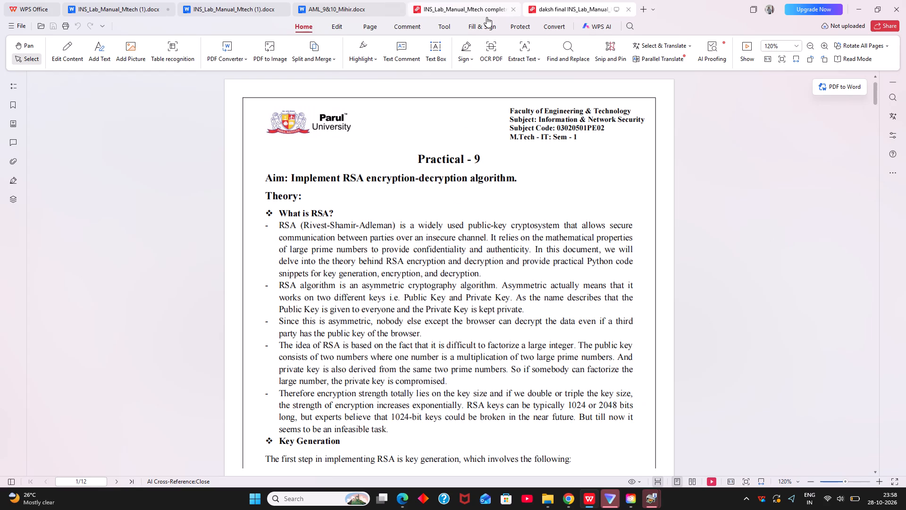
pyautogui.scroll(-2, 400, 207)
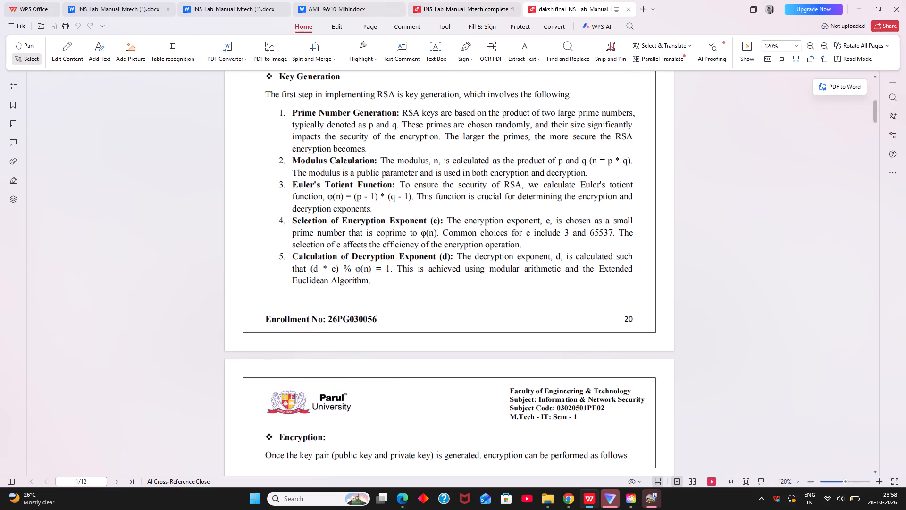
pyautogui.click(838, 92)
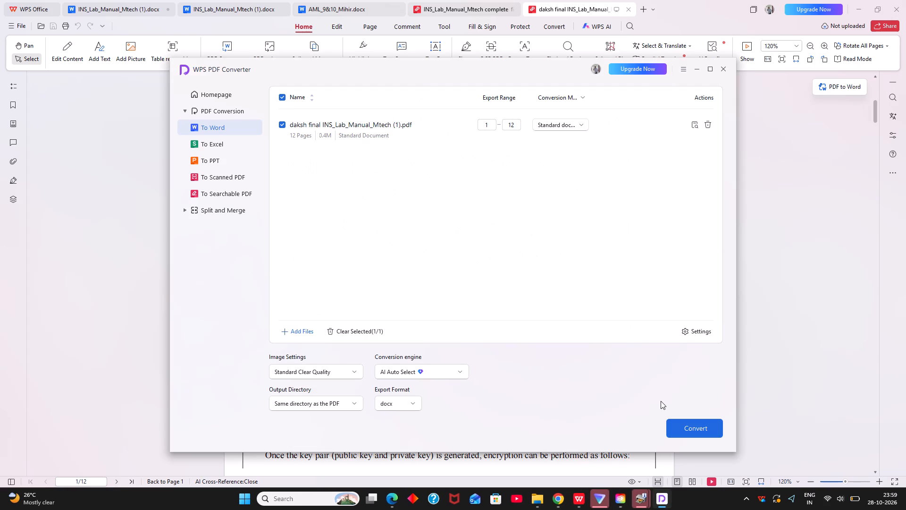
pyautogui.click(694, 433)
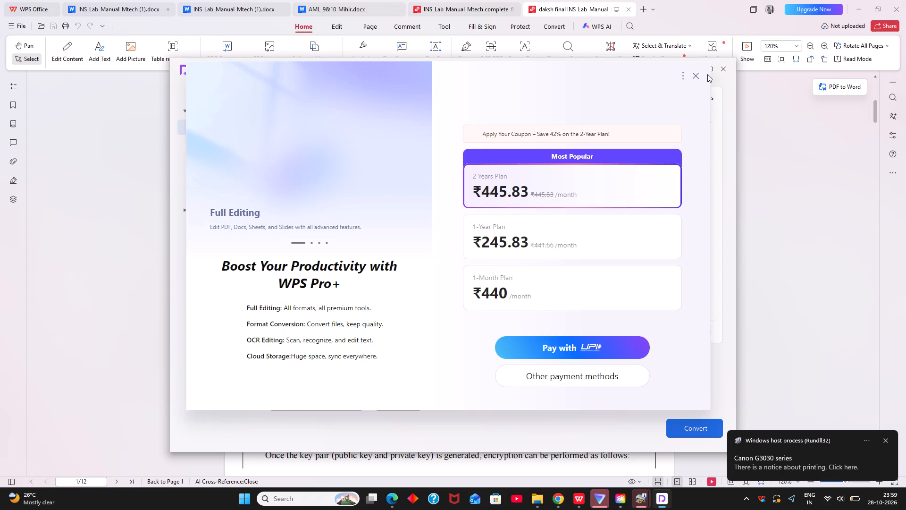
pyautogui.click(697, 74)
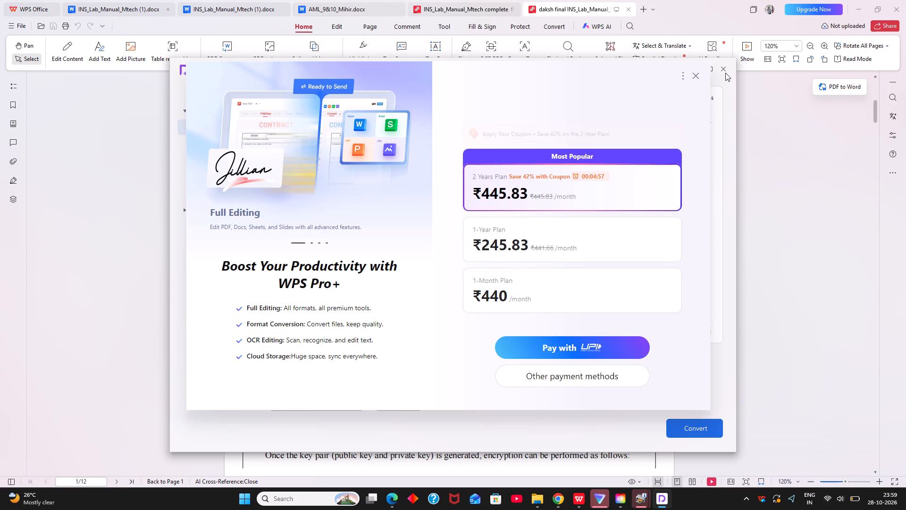
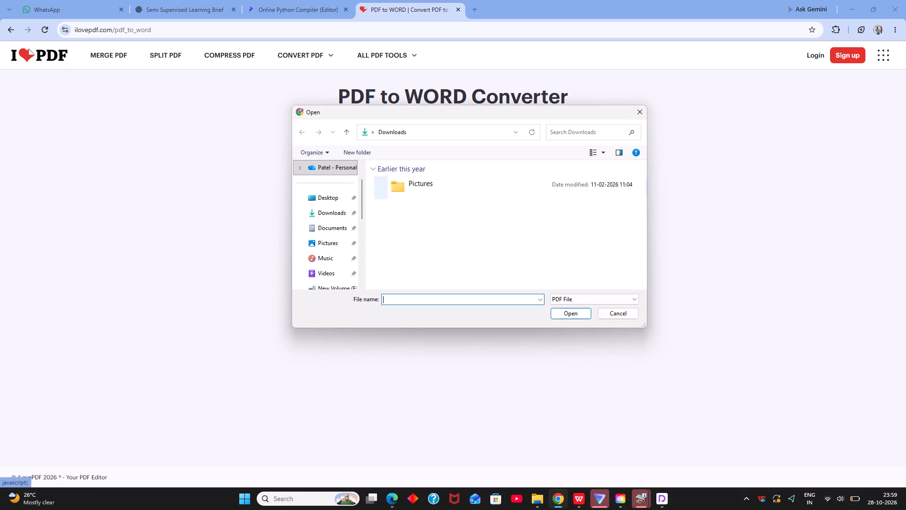
pyautogui.click(639, 112)
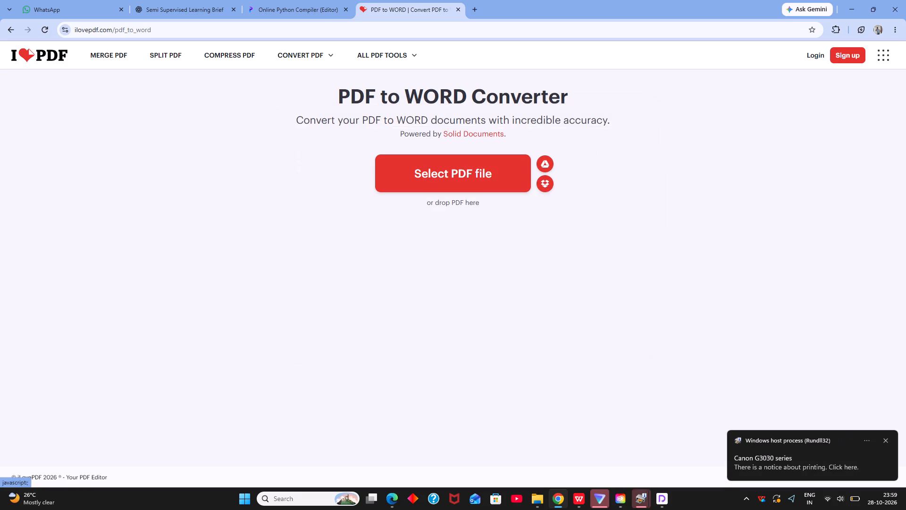
pyautogui.click(536, 499)
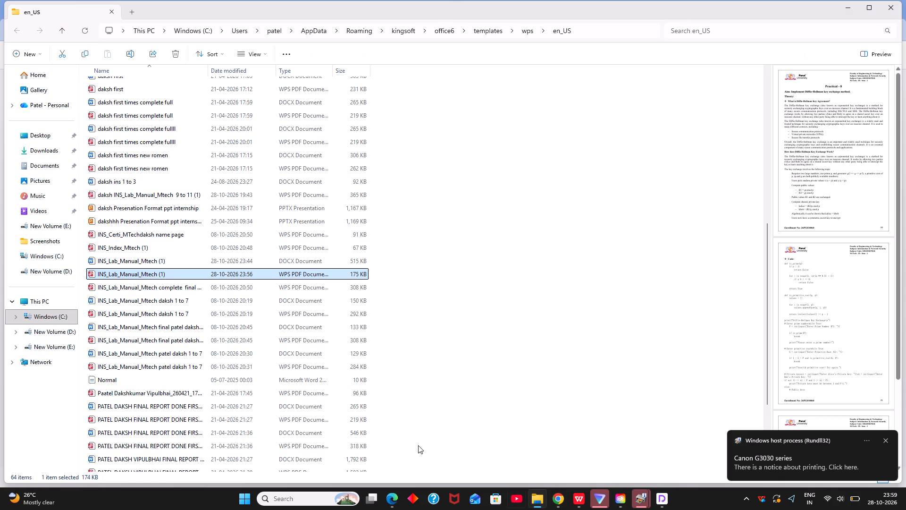
pyautogui.moveTo(183, 270); pyautogui.dragTo(394, 338)
pyautogui.moveTo(394, 338); pyautogui.dragTo(483, 345)
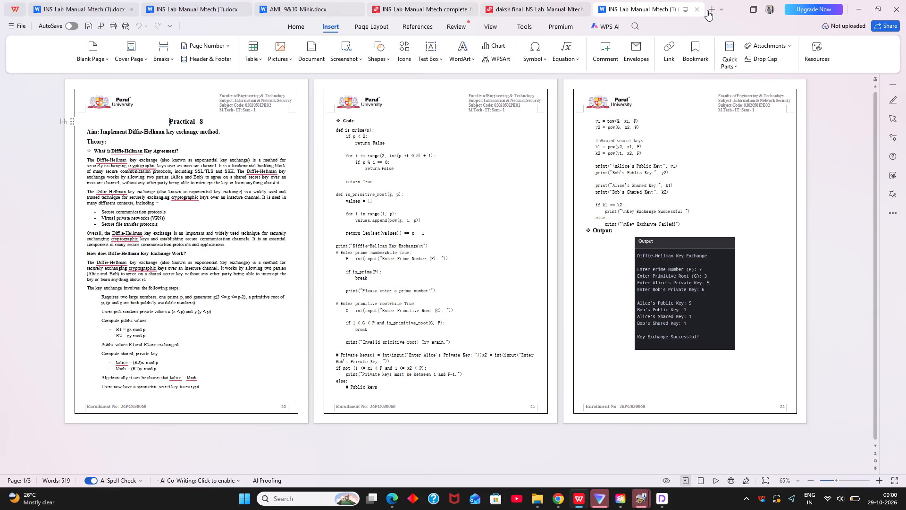
pyautogui.click(678, 12)
pyautogui.click(647, 2)
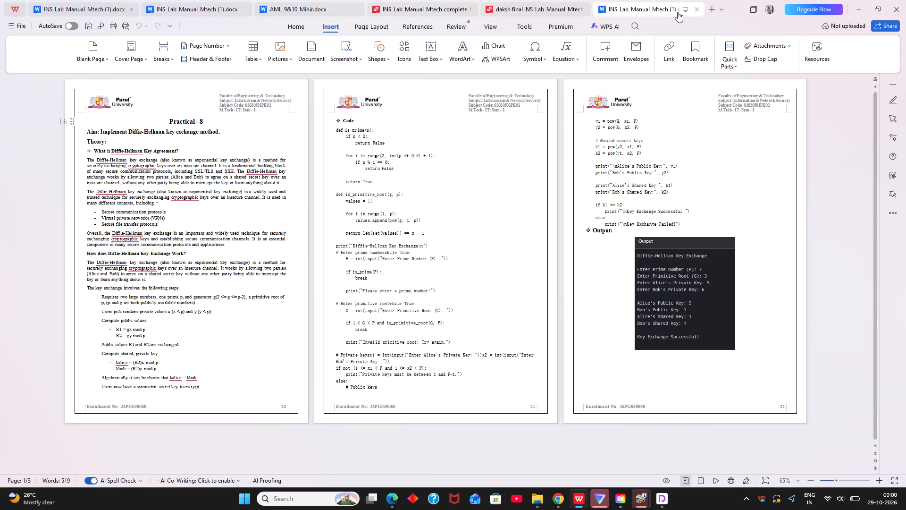
pyautogui.click(635, 10)
# Close the daksh final INS_Lab_Manual_Mtech (1) PDF without saving it to WPS Cloud, and turn off that reminder.
pyautogui.click(97, 4)
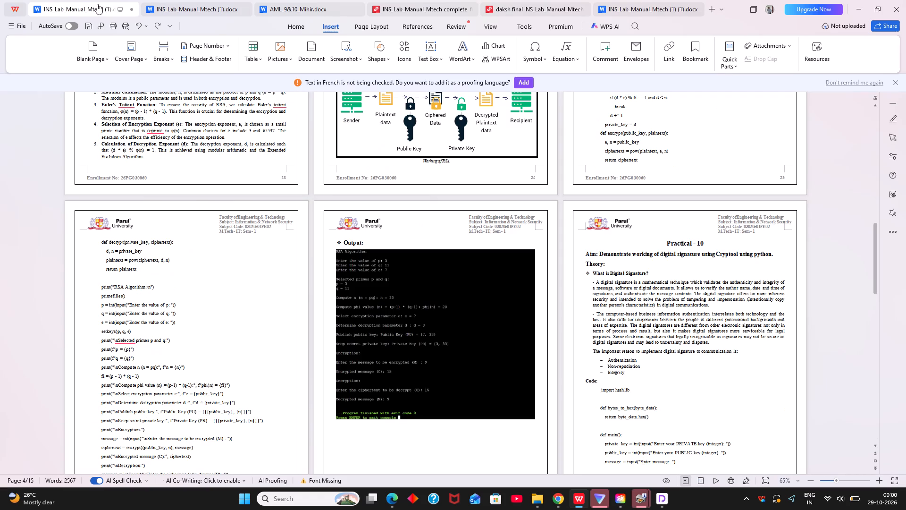
pyautogui.click(197, 11)
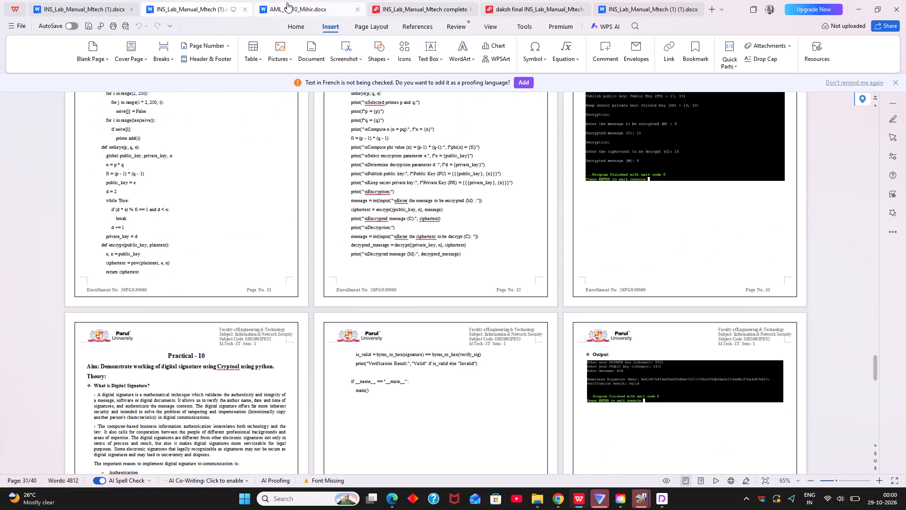
pyautogui.click(542, 4)
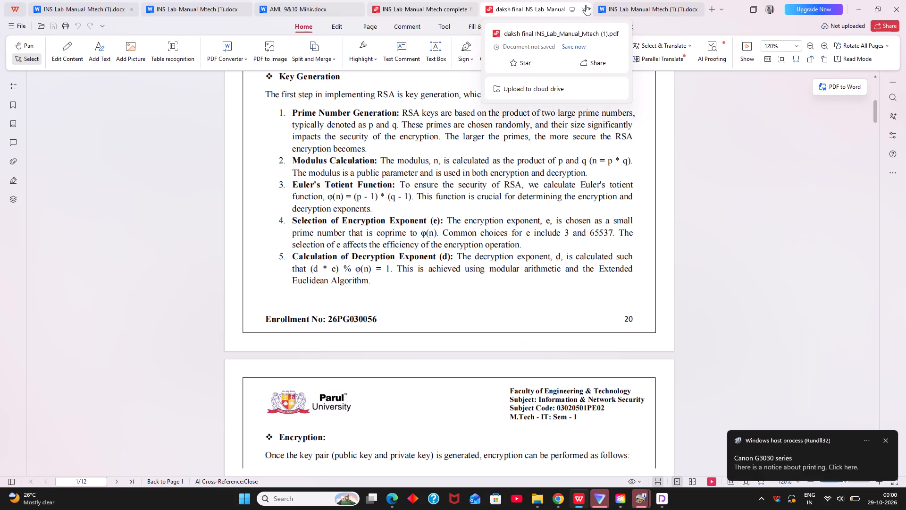
pyautogui.click(586, 5)
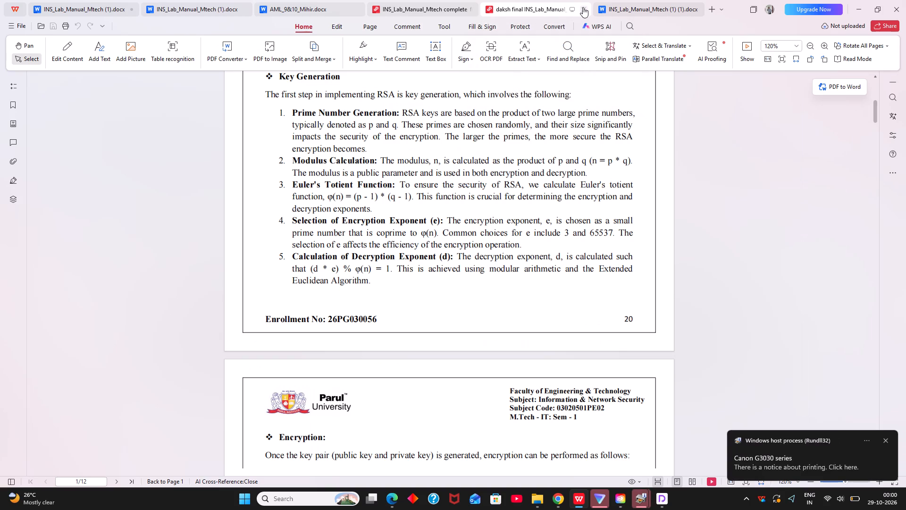
pyautogui.click(582, 7)
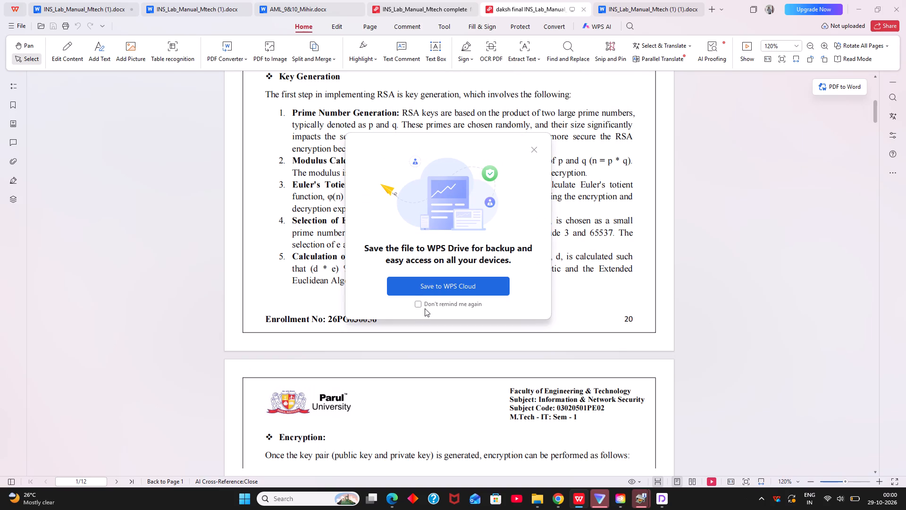
pyautogui.click(427, 306)
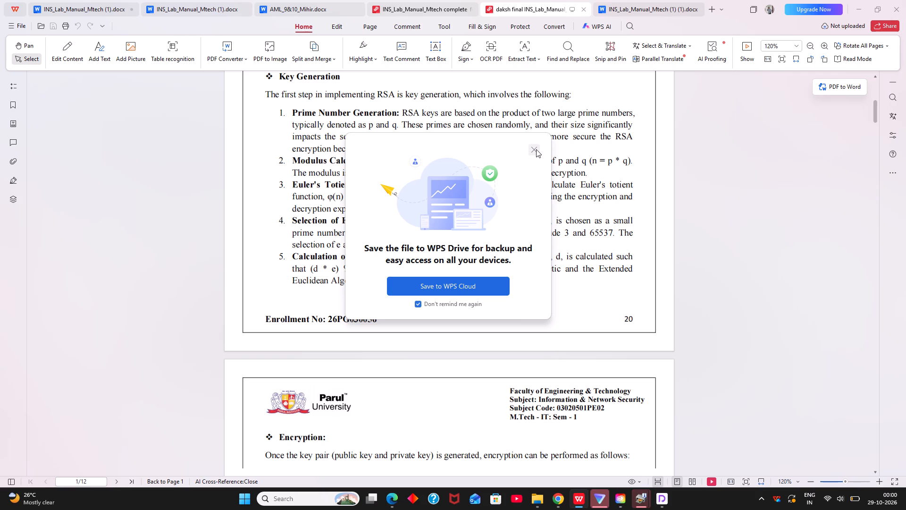
pyautogui.click(536, 149)
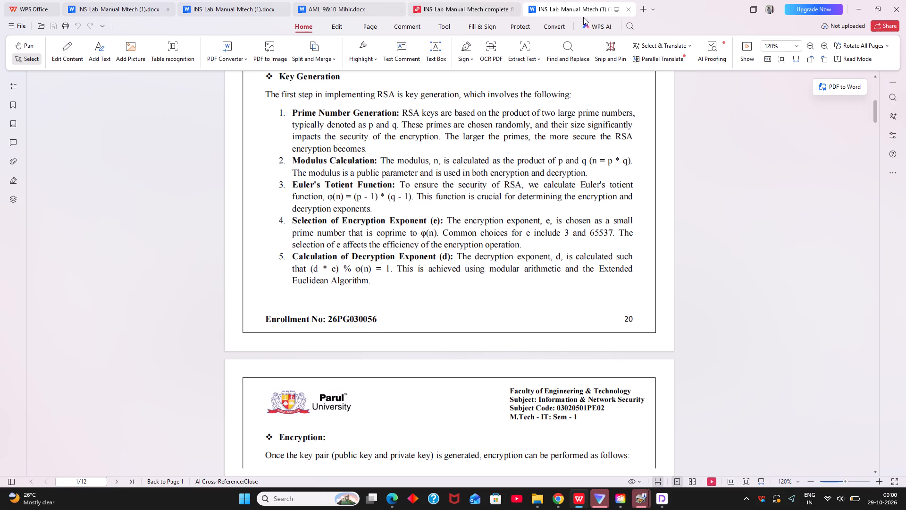
# Check the converted Practical 8 document and look over the last pages of the INS_Lab_Manual_Mtech complete final PDF.
pyautogui.click(588, 0)
pyautogui.scroll(1, 435, 236)
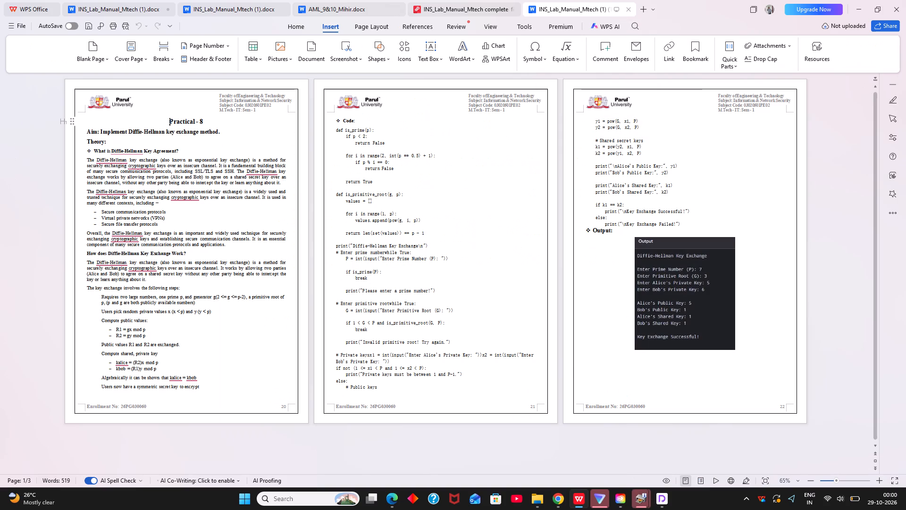
pyautogui.scroll(1, 435, 236)
pyautogui.scroll(-1, 435, 236)
pyautogui.click(466, 0)
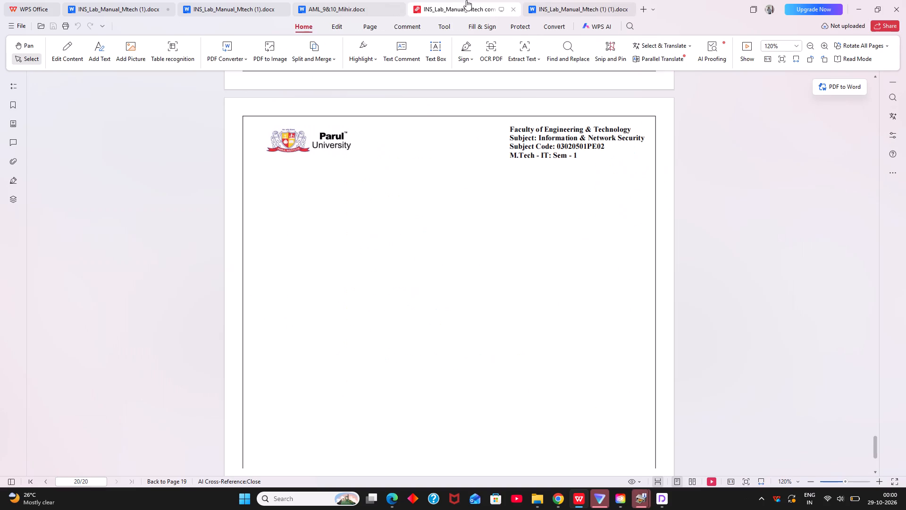
pyautogui.scroll(9, 376, 177)
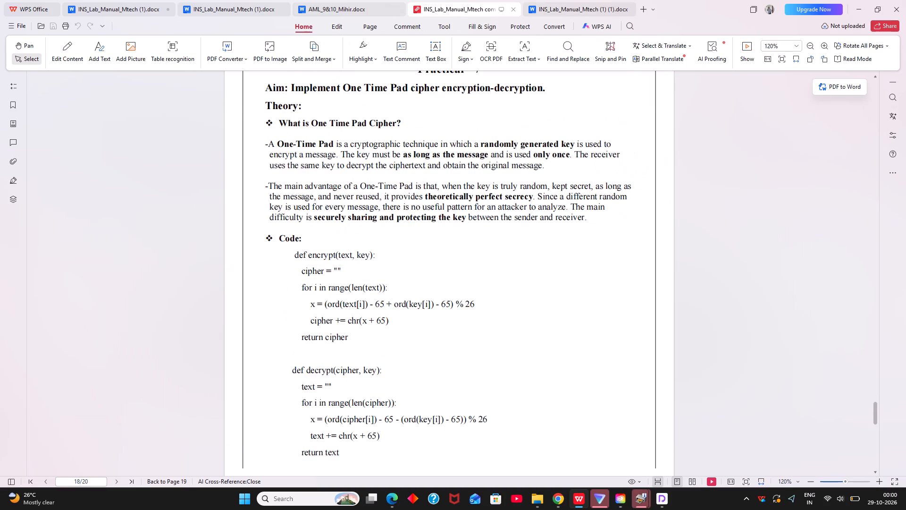
pyautogui.scroll(-4, 376, 177)
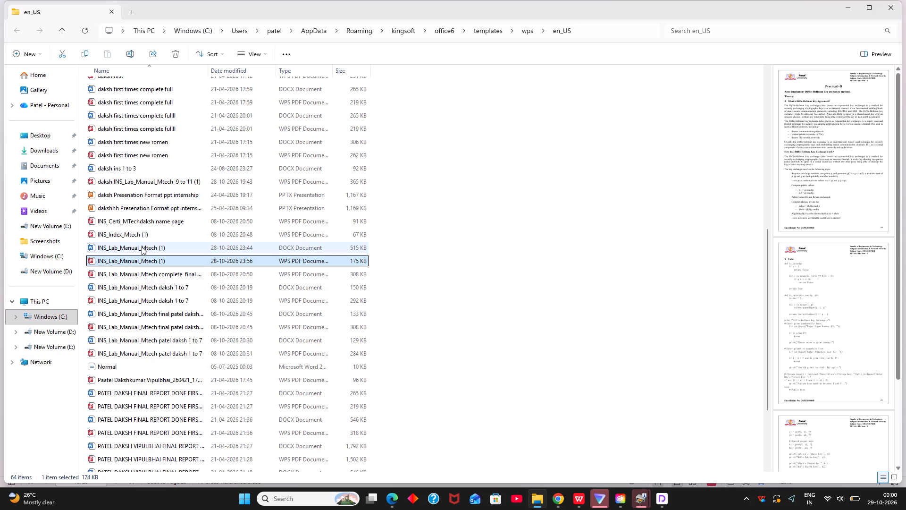
# Return to the INS_Lab_Manual_Mtech (1) Word document from the en_US folder and examine its pages from Practical 8 to the port-scanning practical.
pyautogui.doubleClick(142, 247)
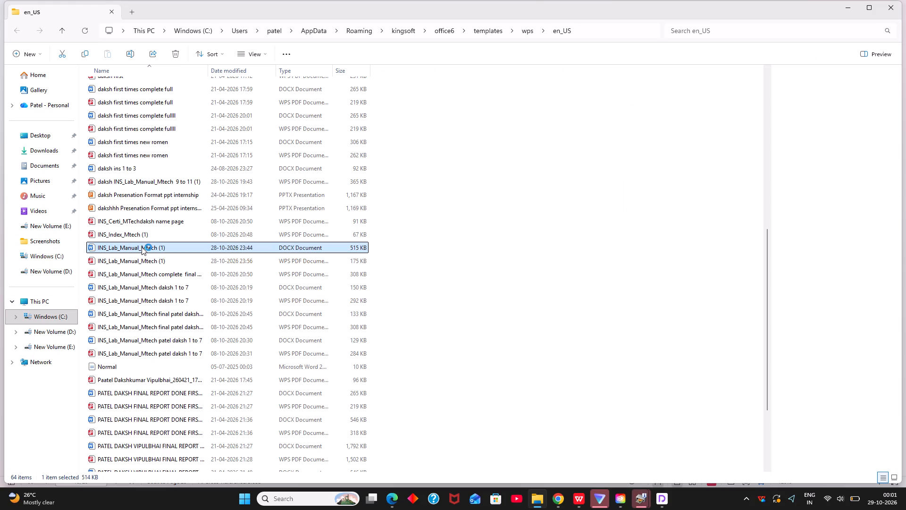
pyautogui.scroll(1, 230, 289)
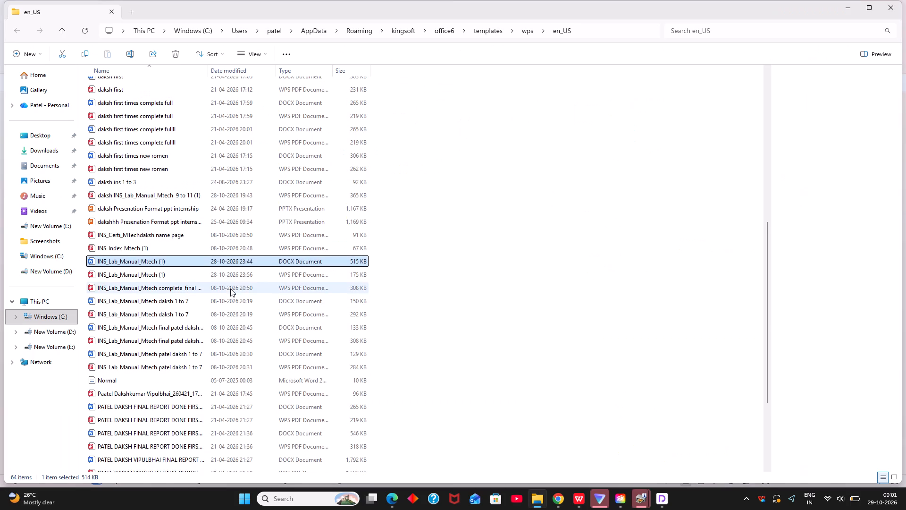
pyautogui.scroll(1, 230, 289)
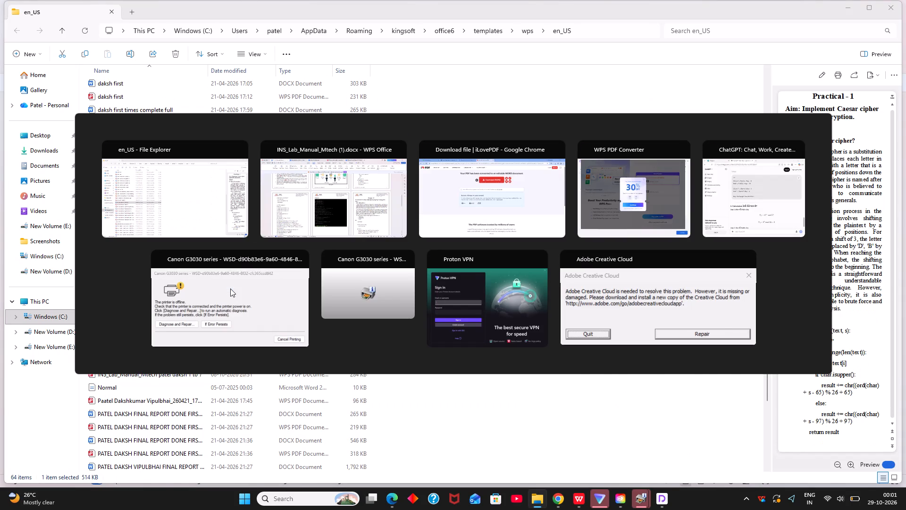
pyautogui.scroll(-4, 230, 289)
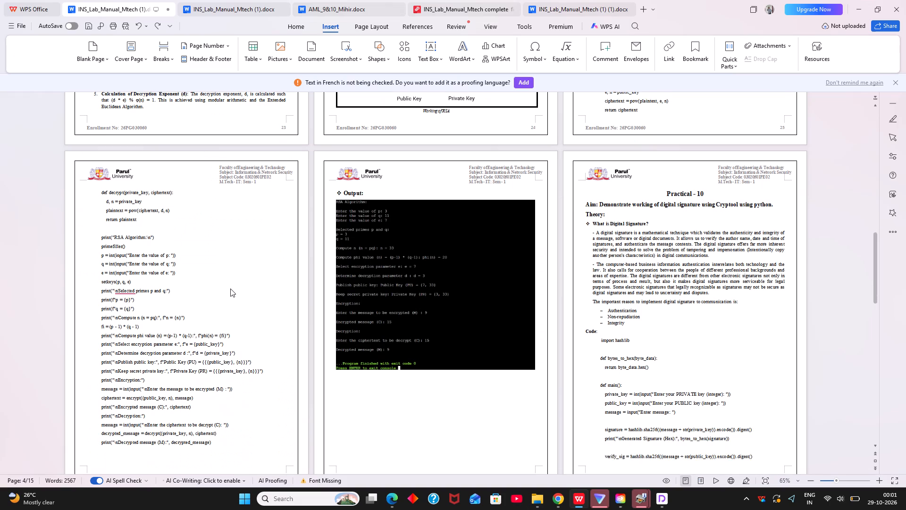
pyautogui.scroll(-10, 230, 289)
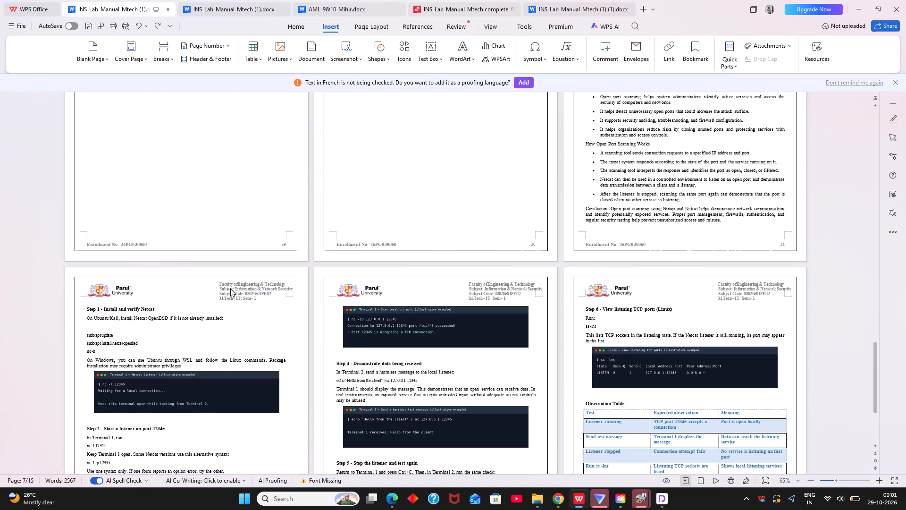
pyautogui.scroll(-2, 230, 289)
pyautogui.scroll(8, 230, 289)
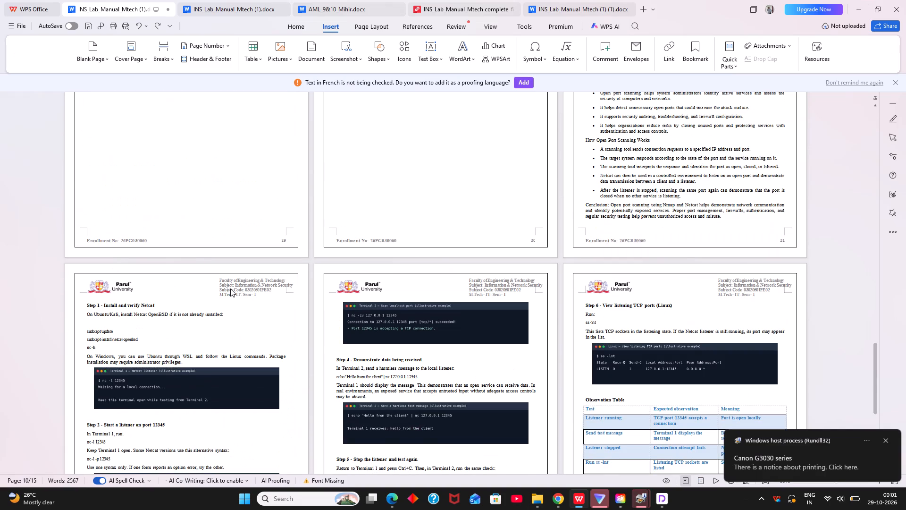
pyautogui.scroll(9, 230, 289)
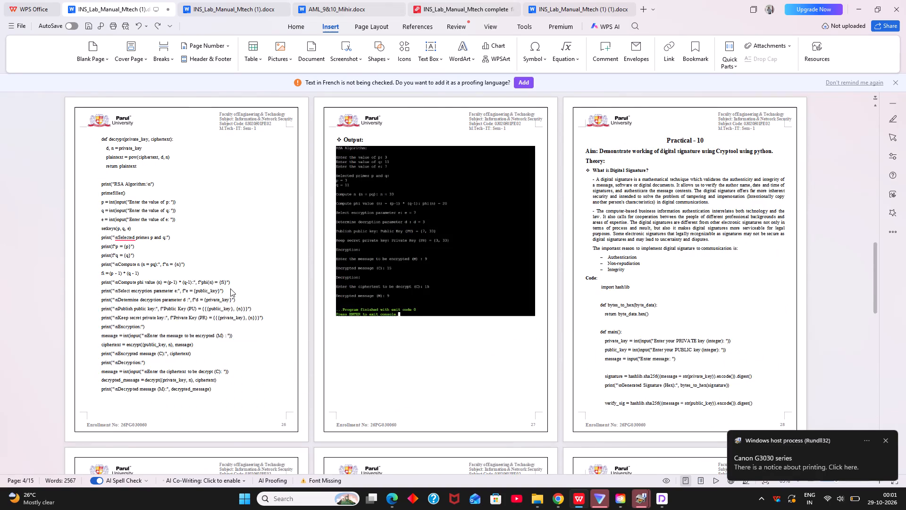
pyautogui.scroll(10, 230, 289)
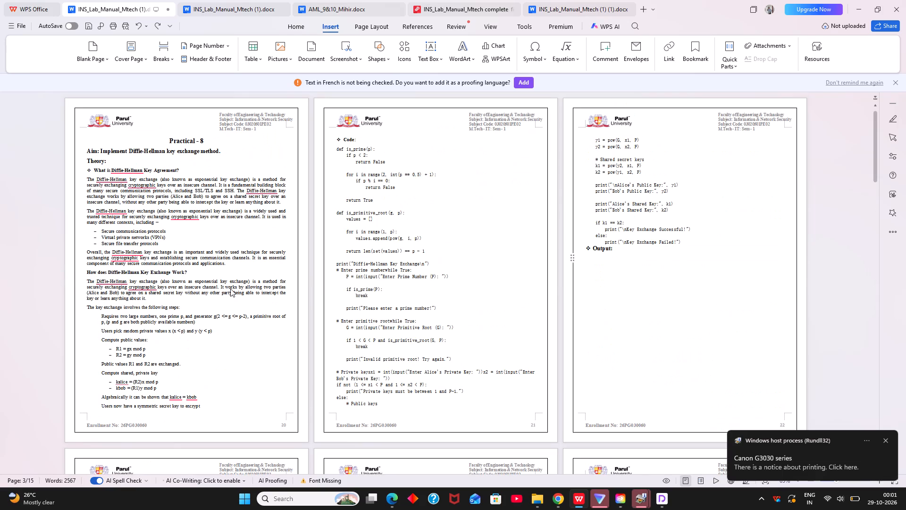
pyautogui.scroll(1, 230, 289)
pyautogui.scroll(-1, 230, 289)
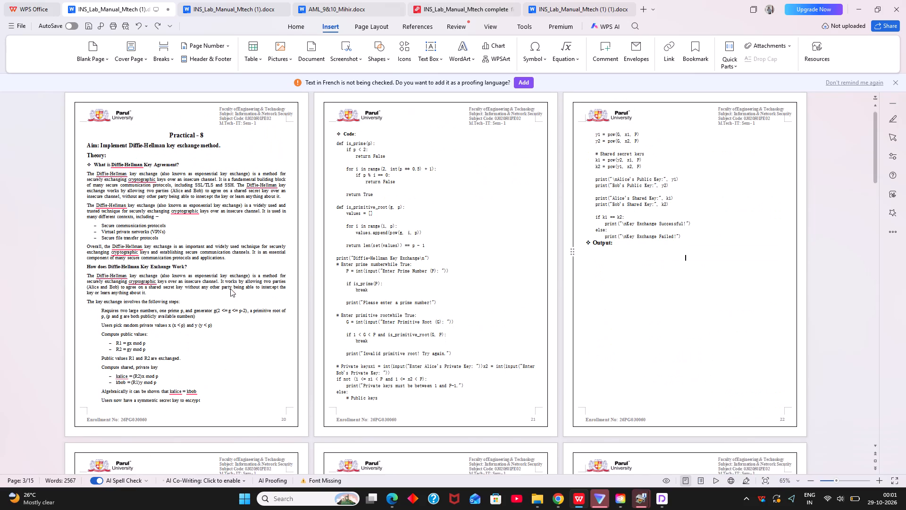
pyautogui.scroll(-3, 230, 289)
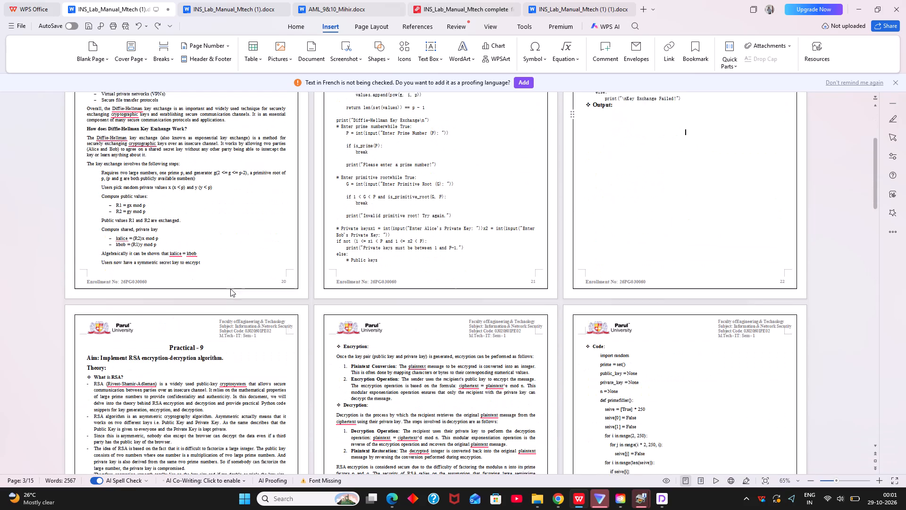
pyautogui.scroll(-6, 230, 289)
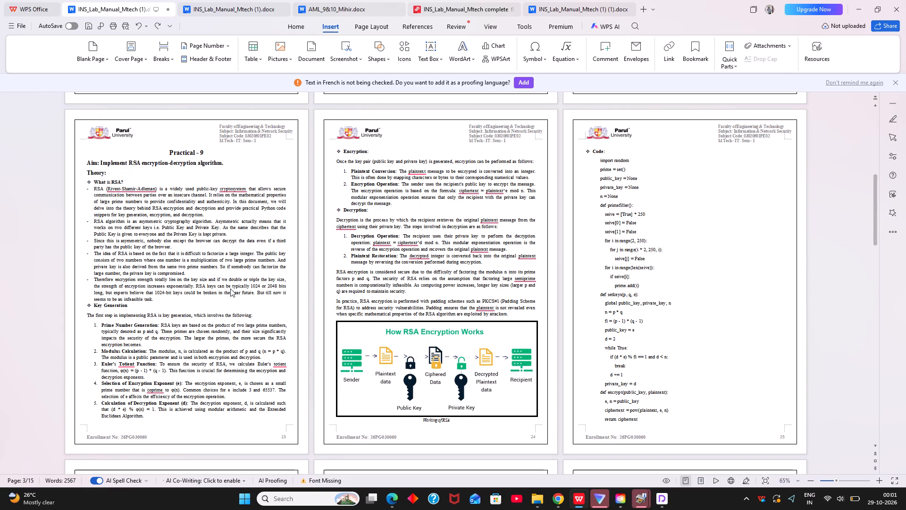
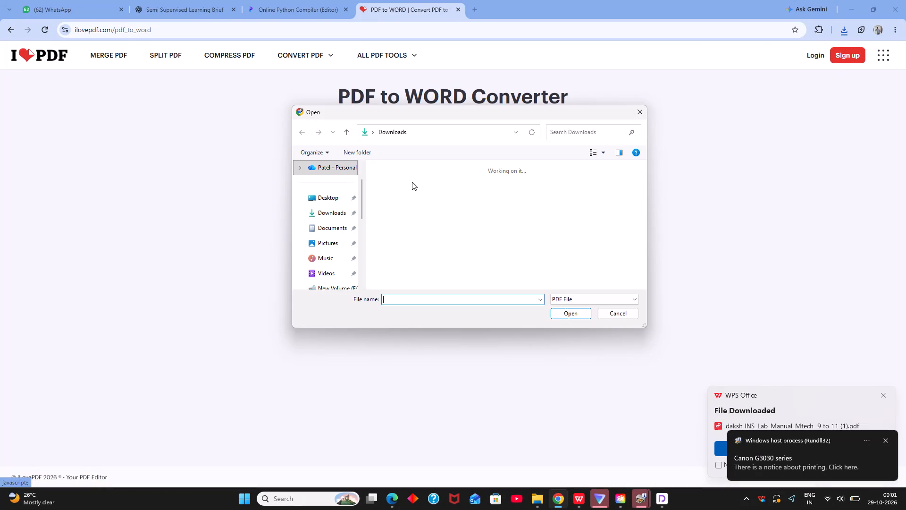
pyautogui.click(434, 187)
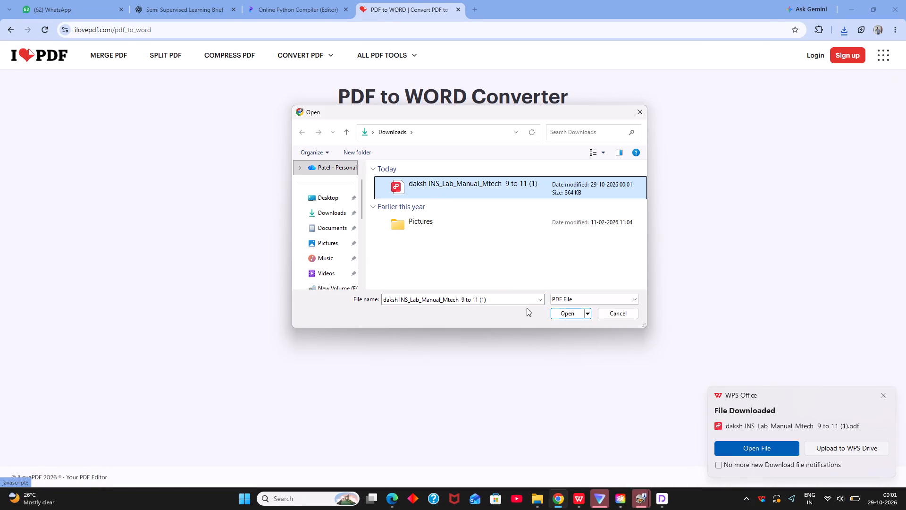
pyautogui.click(562, 311)
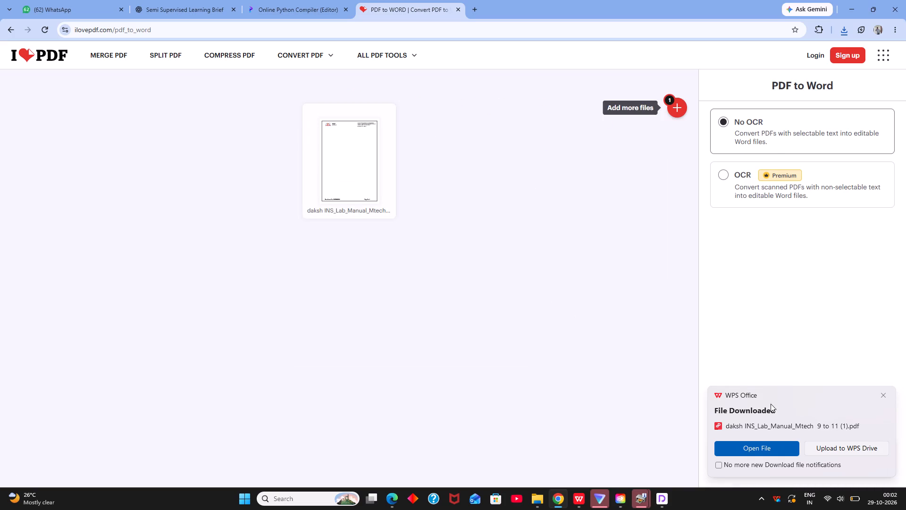
pyautogui.click(883, 398)
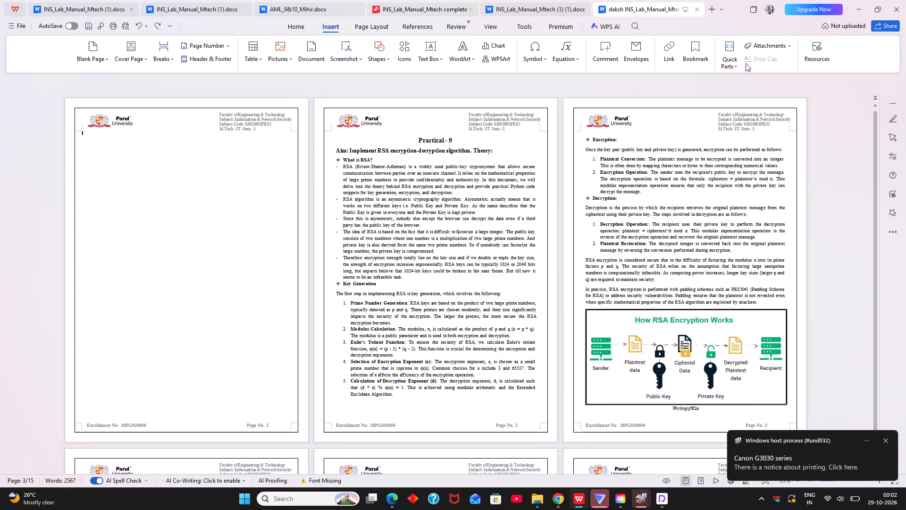
# Look over the pages of the converted Practical 9 to 11 document to check its layout and contents.
pyautogui.scroll(-5, 428, 228)
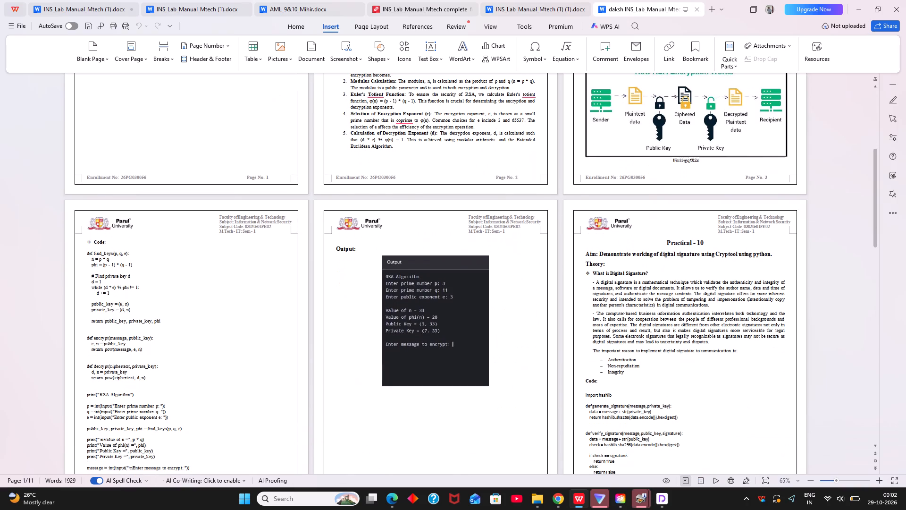
pyautogui.scroll(-13, 428, 228)
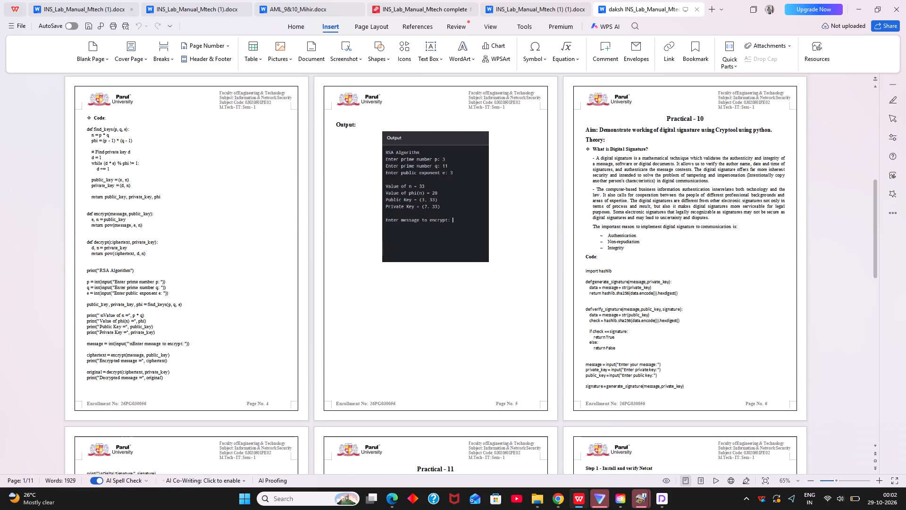
pyautogui.scroll(-1, 428, 228)
pyautogui.scroll(14, 428, 228)
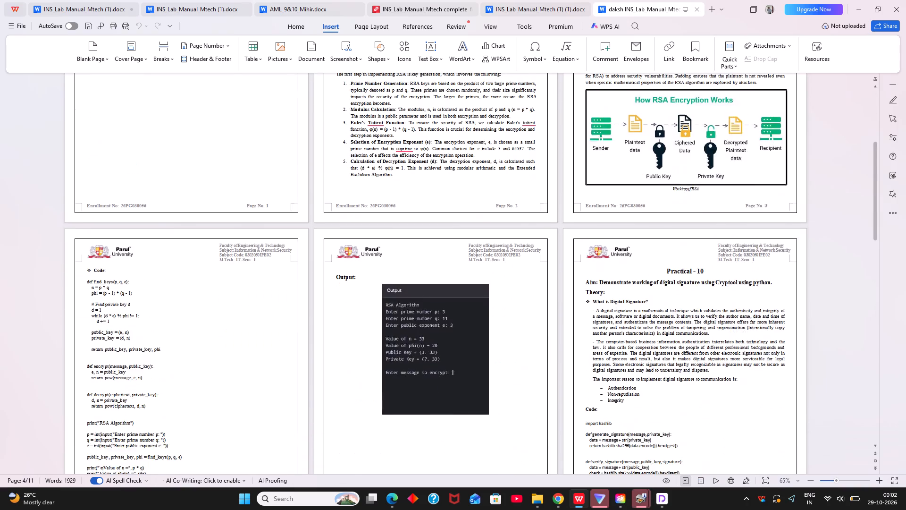
pyautogui.scroll(2, 428, 228)
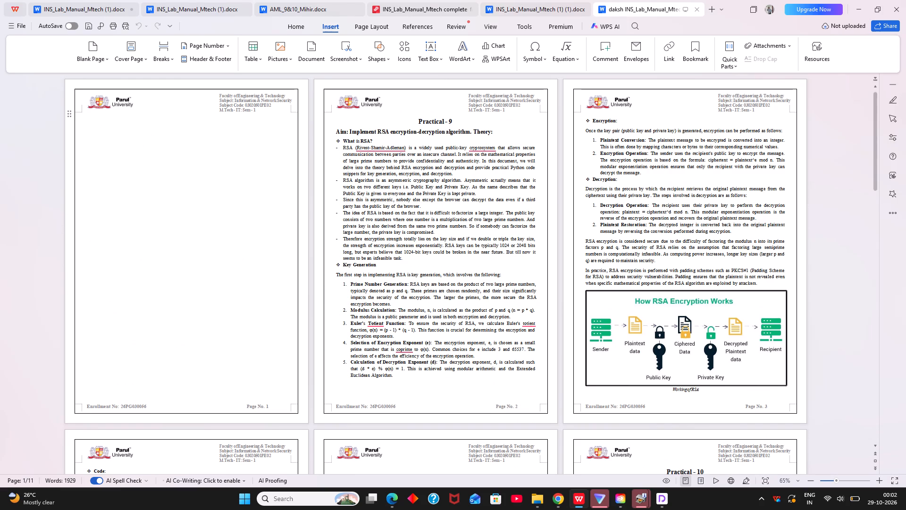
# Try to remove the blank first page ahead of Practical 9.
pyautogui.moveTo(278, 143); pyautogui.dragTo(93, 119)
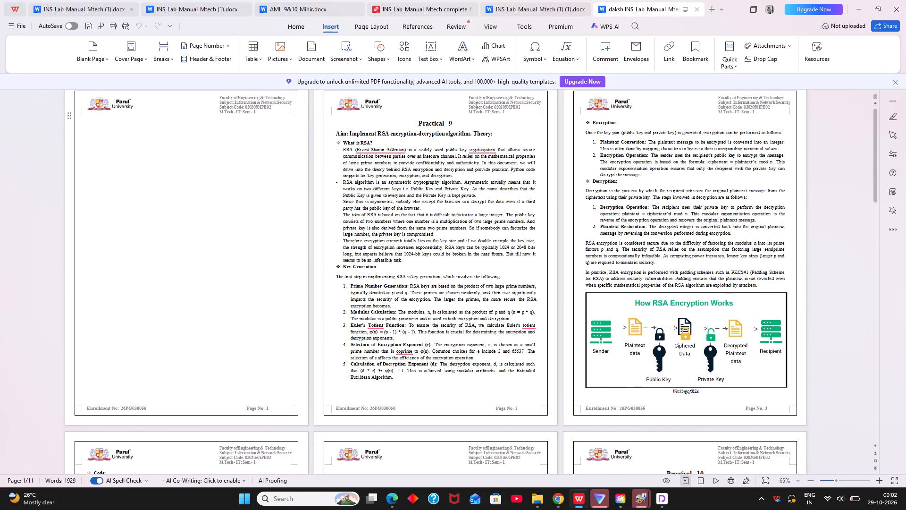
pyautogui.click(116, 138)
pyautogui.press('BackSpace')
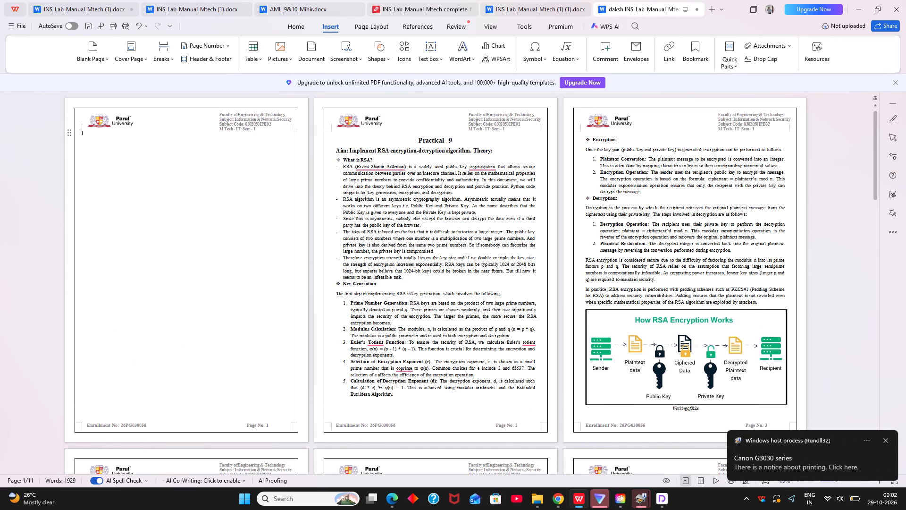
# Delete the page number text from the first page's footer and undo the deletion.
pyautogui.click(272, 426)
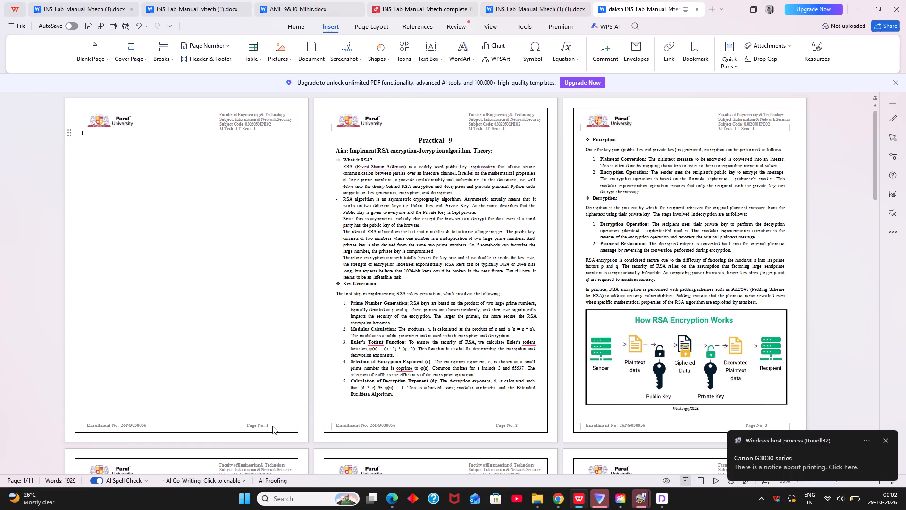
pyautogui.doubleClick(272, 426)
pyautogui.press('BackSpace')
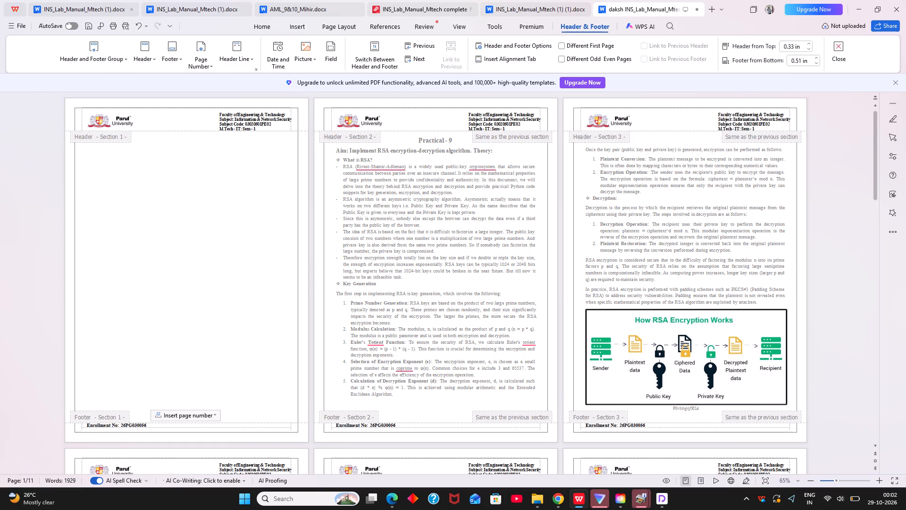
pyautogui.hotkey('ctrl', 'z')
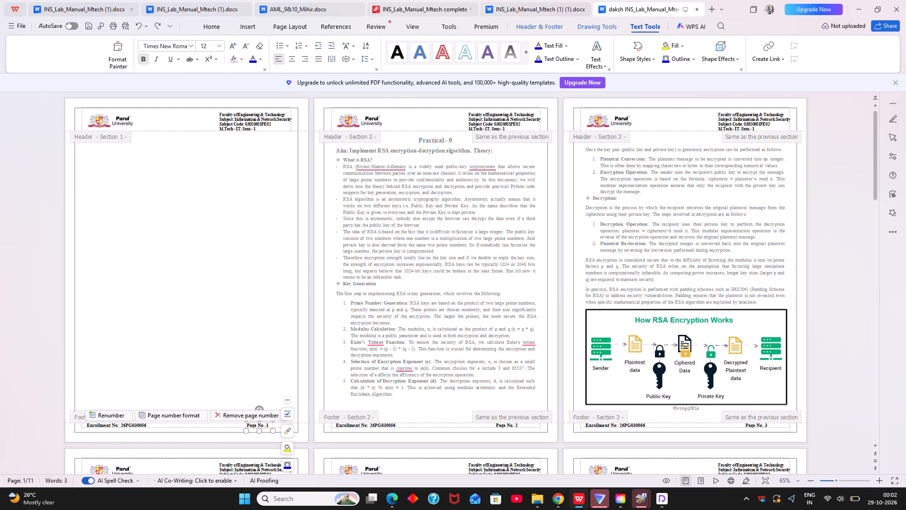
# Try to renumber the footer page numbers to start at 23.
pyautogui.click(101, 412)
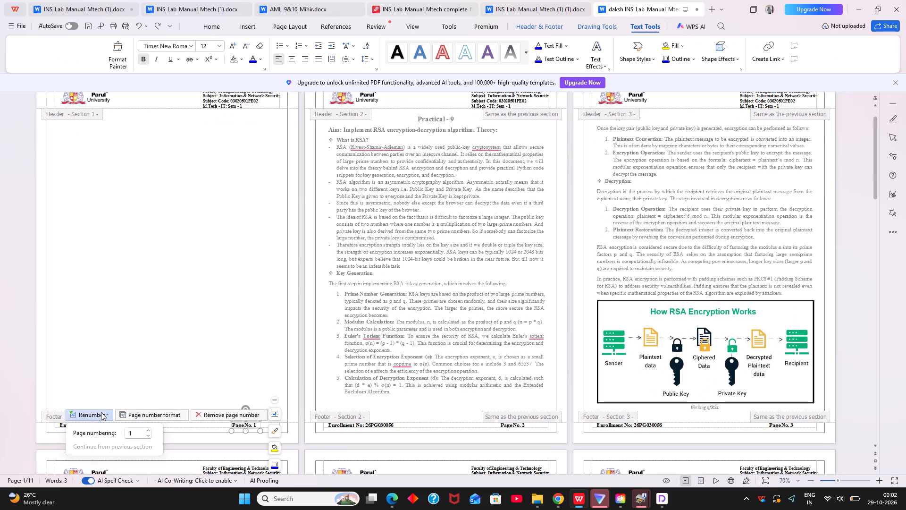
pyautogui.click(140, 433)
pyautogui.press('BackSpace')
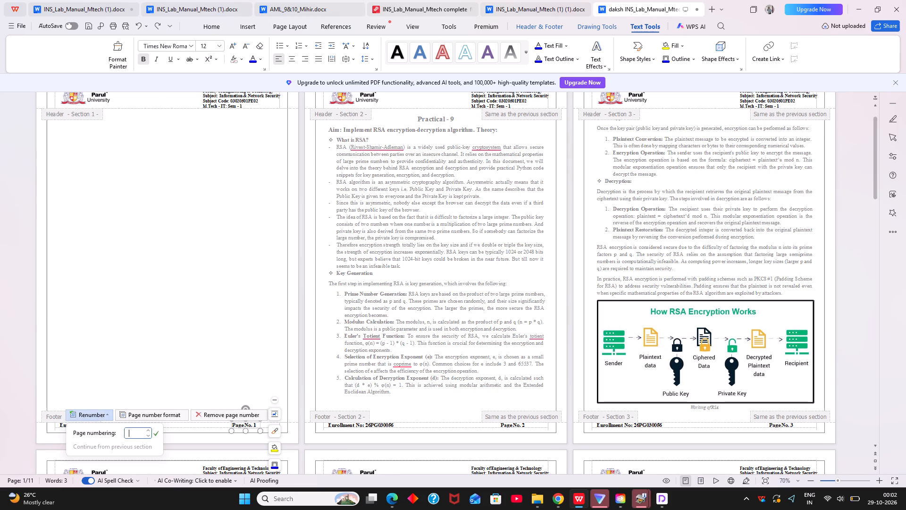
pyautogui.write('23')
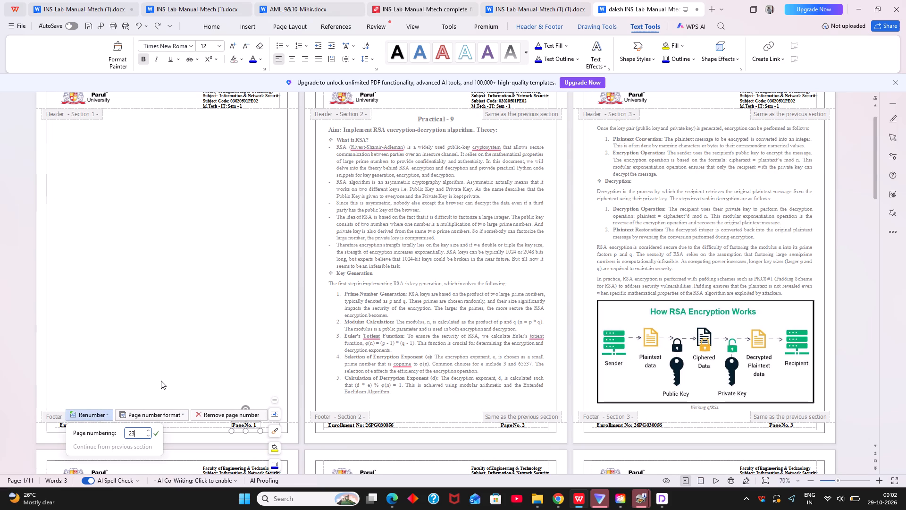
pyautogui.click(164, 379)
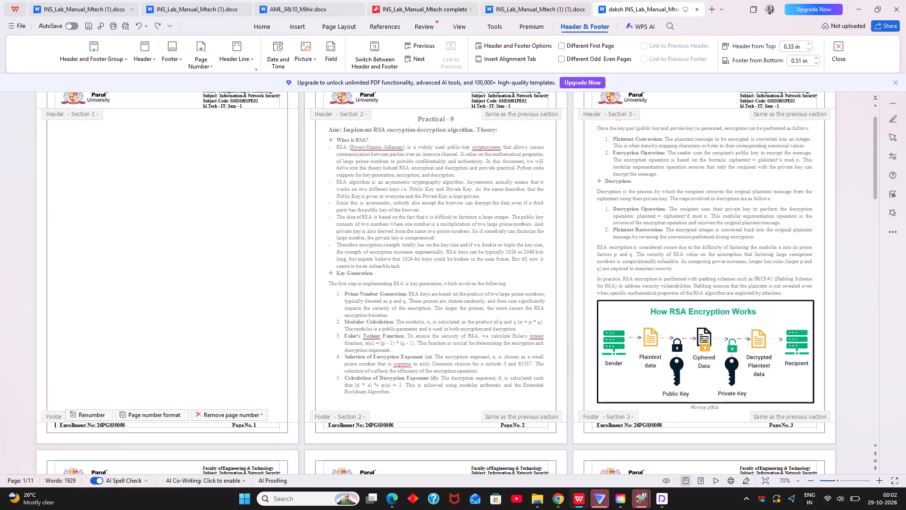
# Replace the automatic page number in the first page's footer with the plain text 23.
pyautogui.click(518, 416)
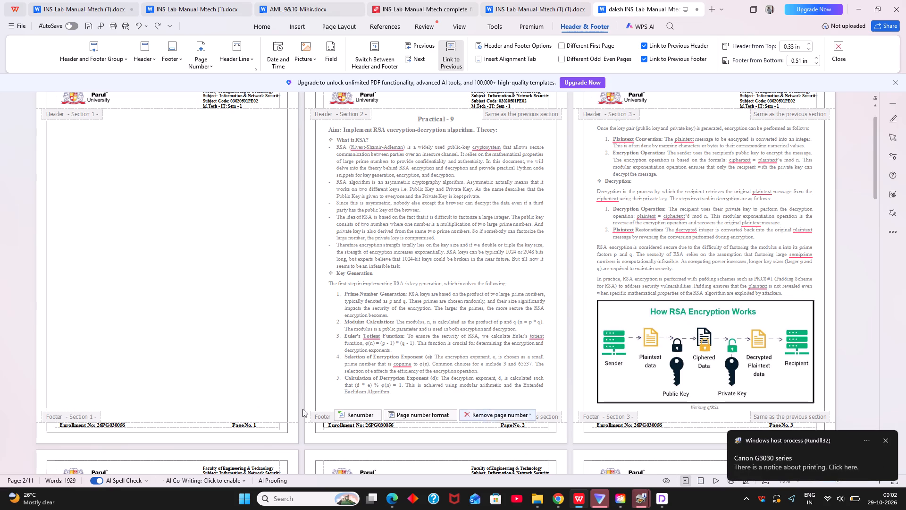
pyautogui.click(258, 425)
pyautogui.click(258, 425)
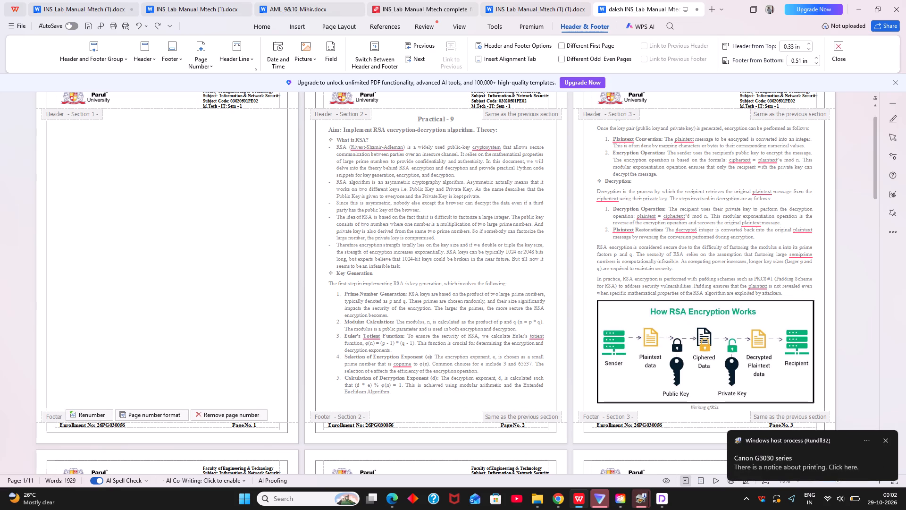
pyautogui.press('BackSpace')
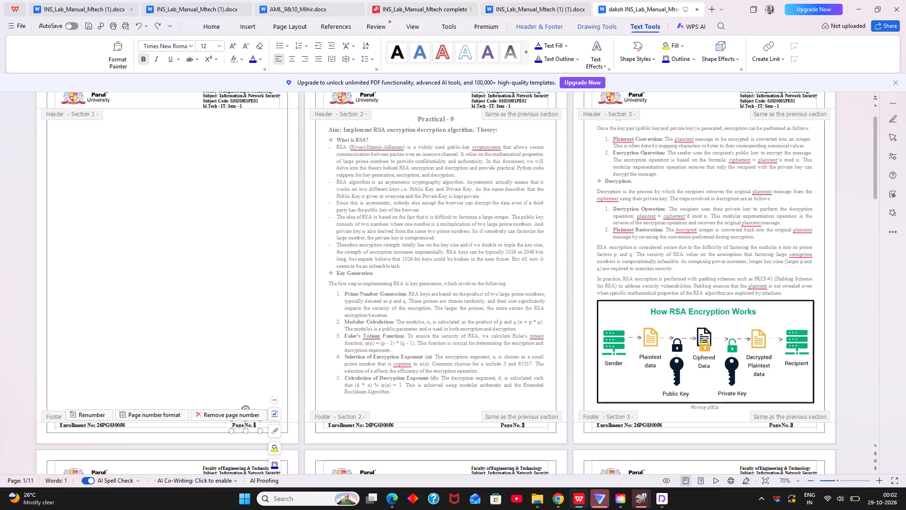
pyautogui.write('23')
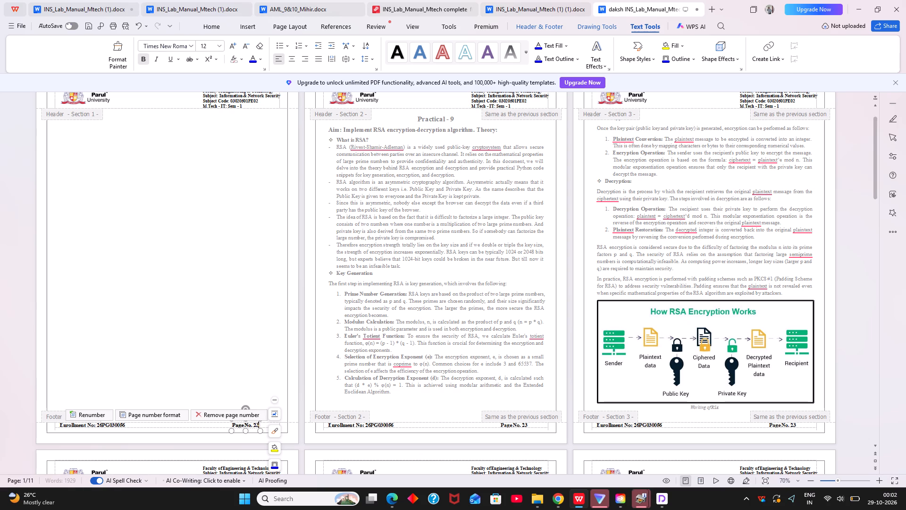
# Clear the entire page number text, including the Page No. label, from the first page's footer text box.
pyautogui.press('BackSpace')
pyautogui.press('BackSpace')
pyautogui.press('BackSpace')
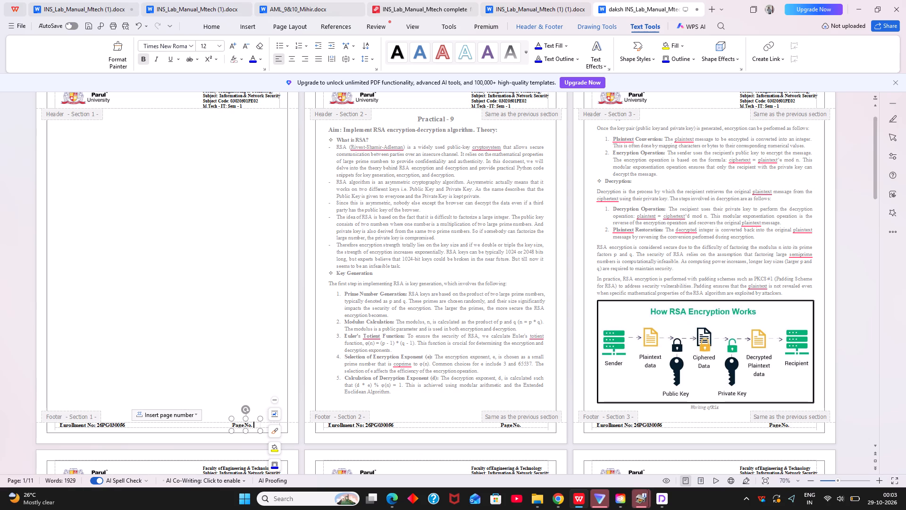
pyautogui.press('BackSpace')
pyautogui.press('BackSpace')
pyautogui.press('BackSpace')
pyautogui.press('BackSpace')
pyautogui.press('BackSpace')
pyautogui.press('BackSpace')
pyautogui.press('BackSpace')
pyautogui.press('BackSpace')
pyautogui.press('BackSpace')
# Insert right-aligned page numbers in the 1, 2, 3 format in the footer of the entire document.
pyautogui.click(181, 413)
pyautogui.click(299, 307)
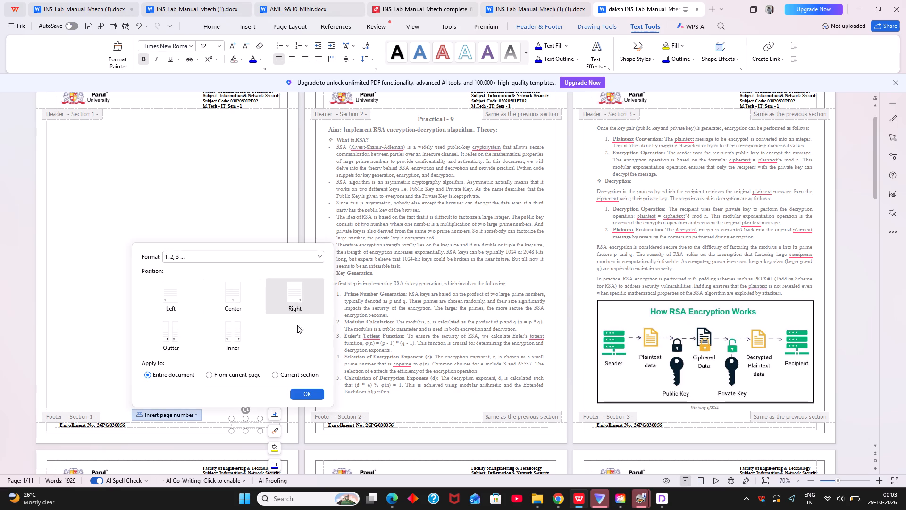
pyautogui.click(303, 391)
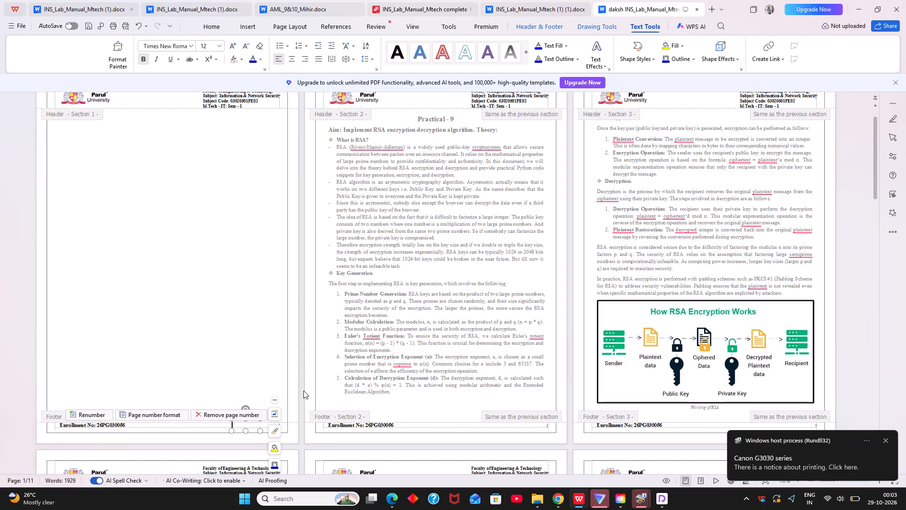
# Renumber the pages to start at 23 and return to the document body.
pyautogui.click(94, 415)
pyautogui.click(139, 434)
pyautogui.press('BackSpace')
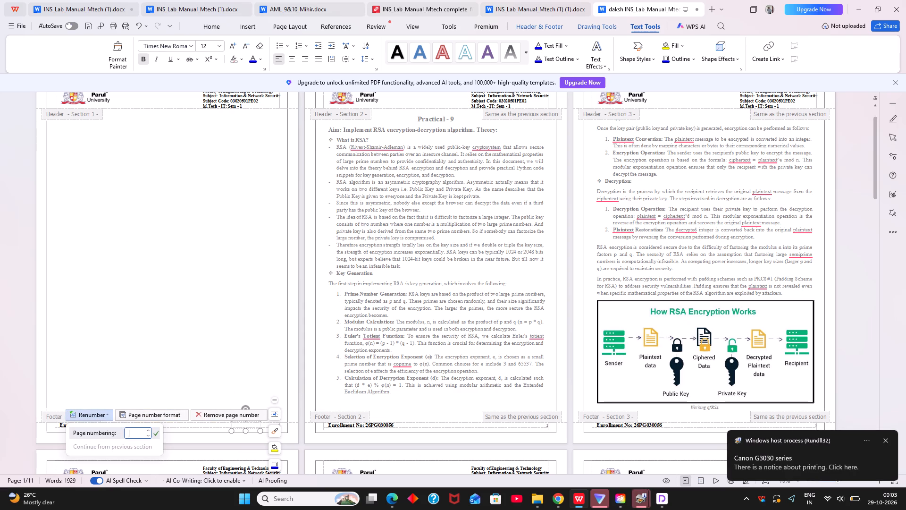
pyautogui.write('23')
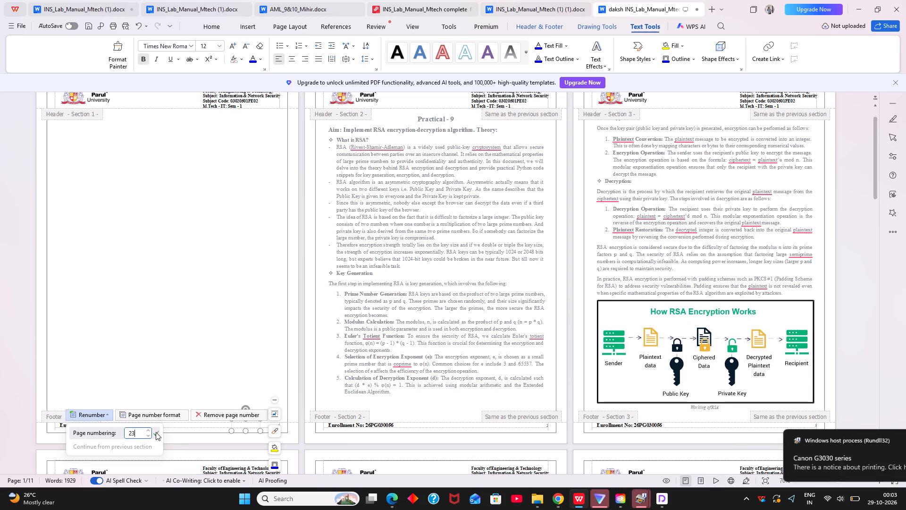
pyautogui.click(159, 433)
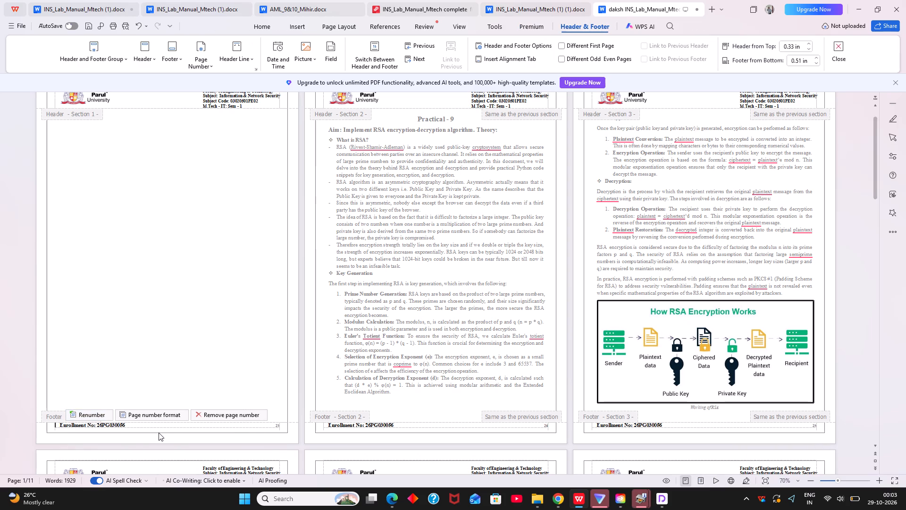
pyautogui.doubleClick(250, 380)
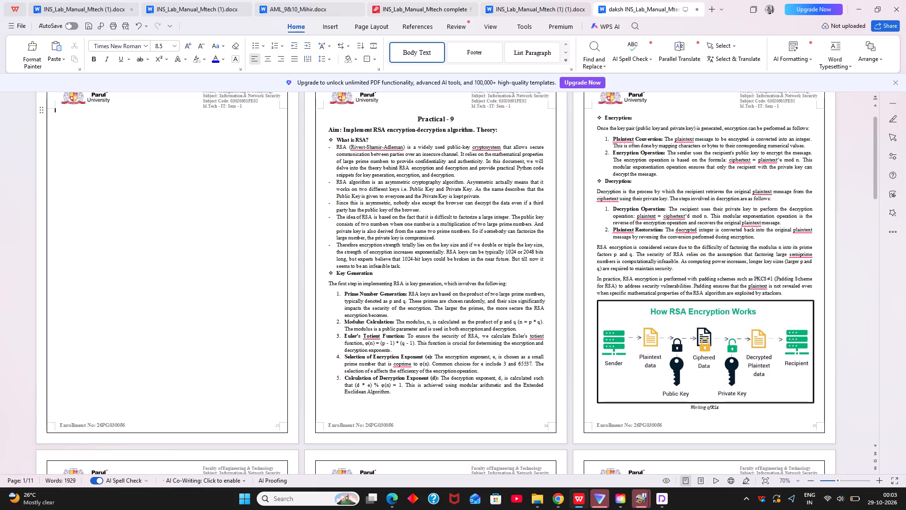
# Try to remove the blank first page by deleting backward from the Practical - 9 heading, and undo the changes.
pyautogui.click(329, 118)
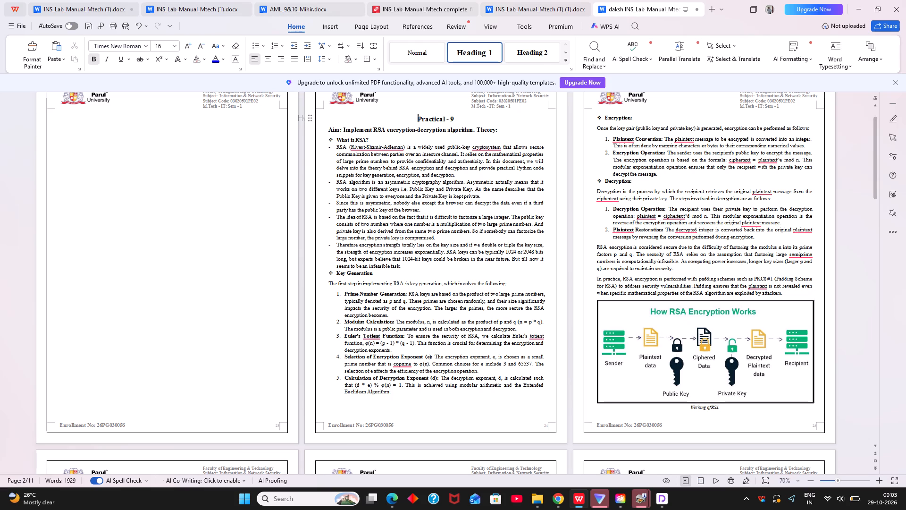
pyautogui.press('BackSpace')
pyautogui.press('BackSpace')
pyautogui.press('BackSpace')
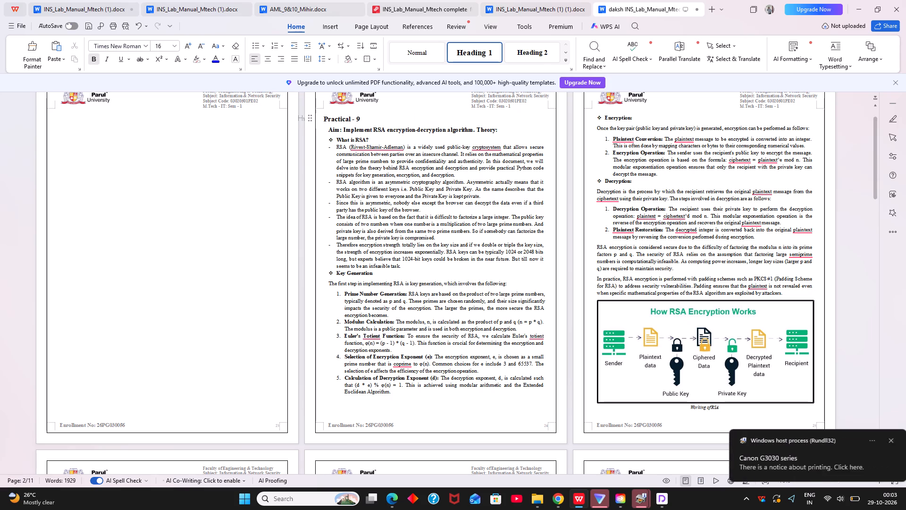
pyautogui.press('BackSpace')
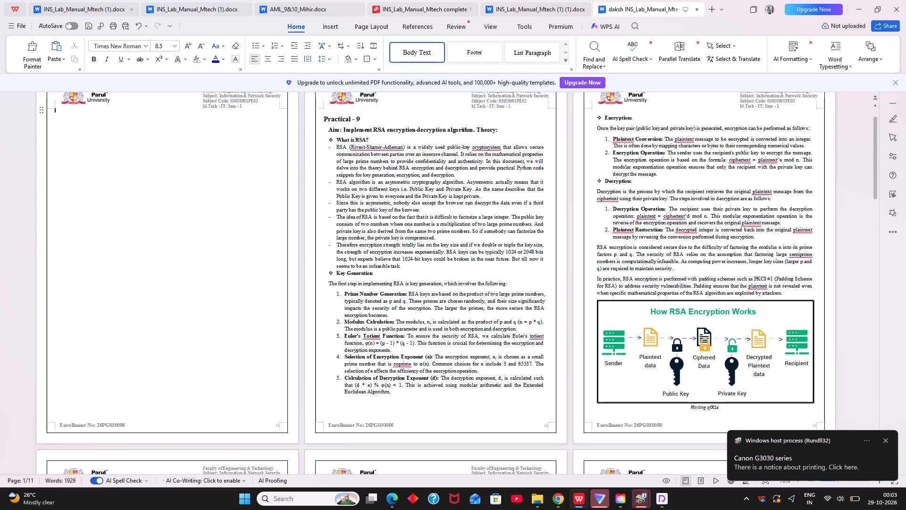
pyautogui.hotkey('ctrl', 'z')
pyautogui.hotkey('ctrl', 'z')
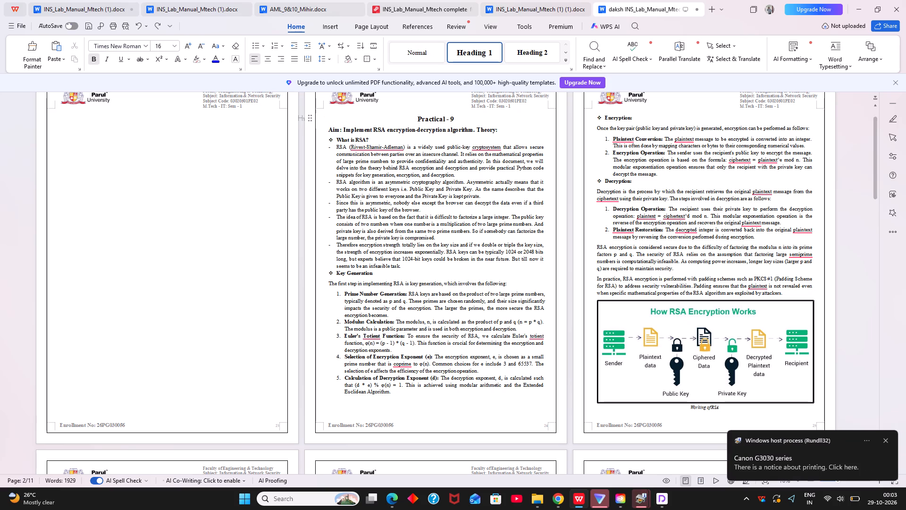
# Delete the blank first page so that the document starts with Practical - 9.
pyautogui.doubleClick(178, 185)
pyautogui.press('BackSpace')
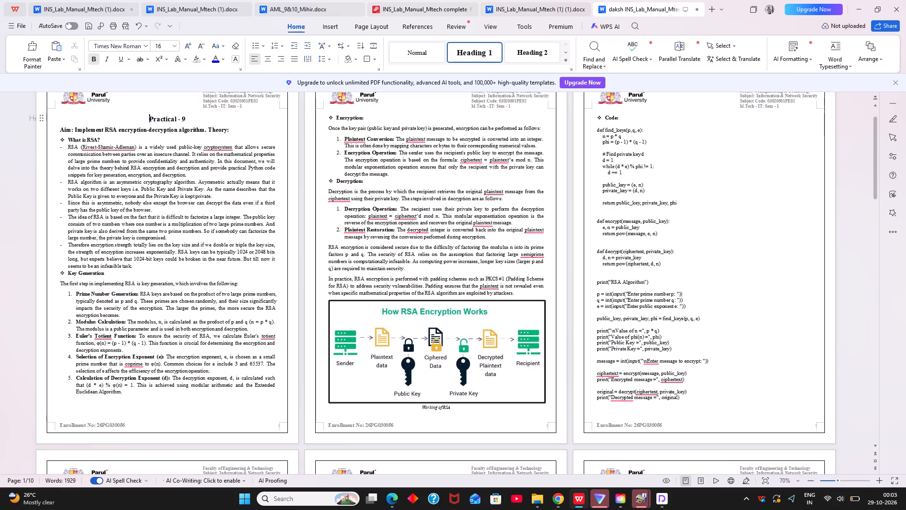
# Renumber the footer page numbers to start at 23 from the Practical - 9 page.
pyautogui.click(278, 429)
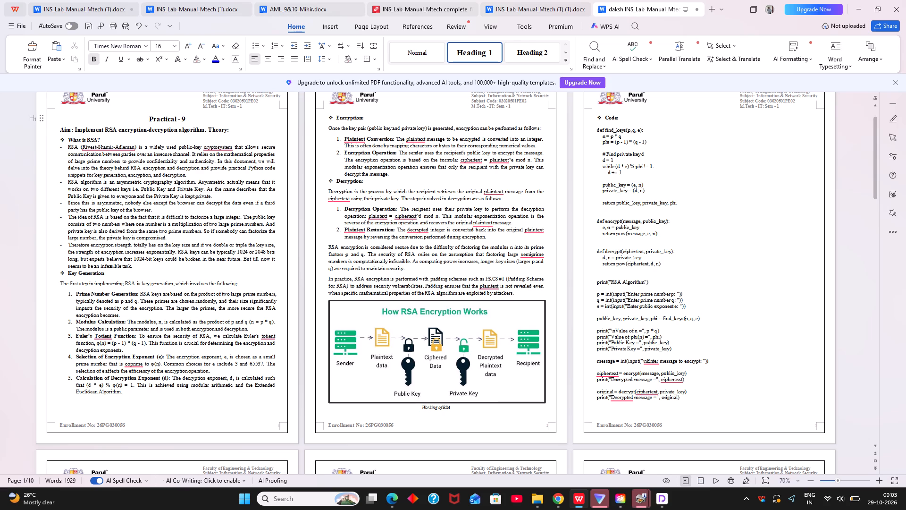
pyautogui.doubleClick(278, 429)
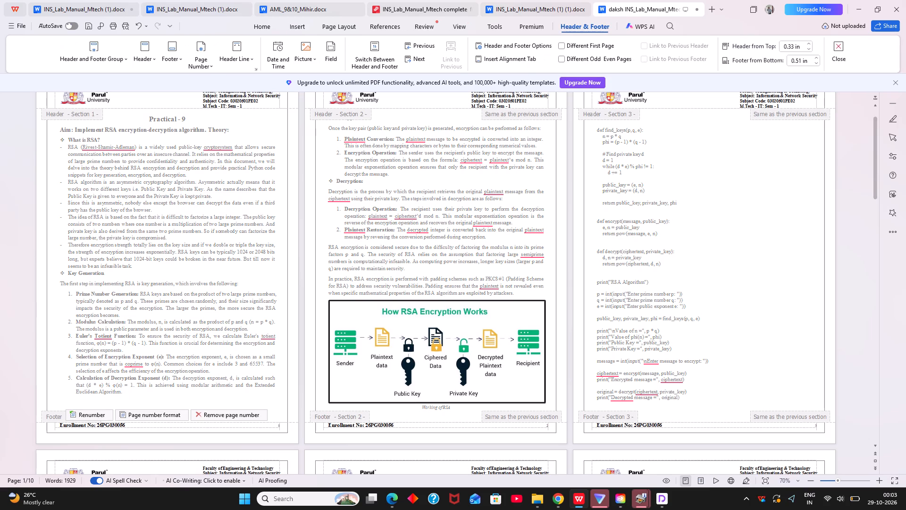
pyautogui.click(95, 416)
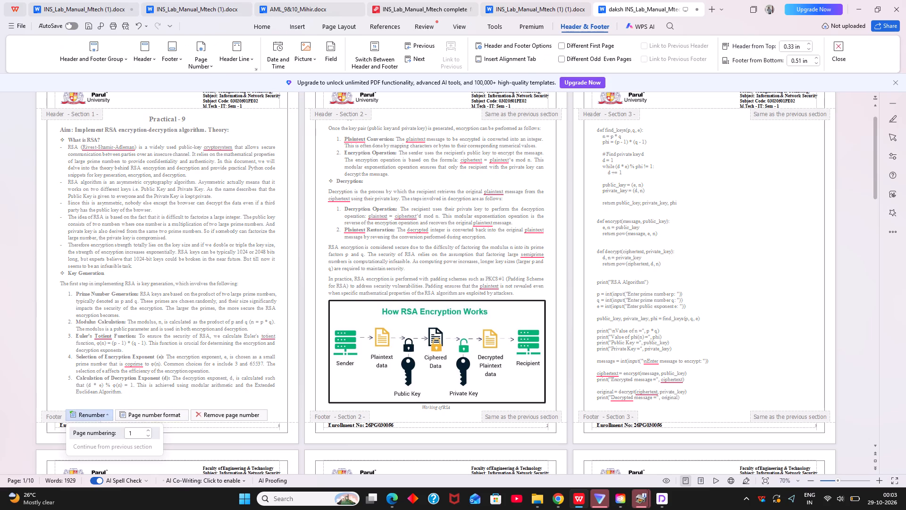
pyautogui.click(140, 436)
pyautogui.press('BackSpace')
pyautogui.write('23')
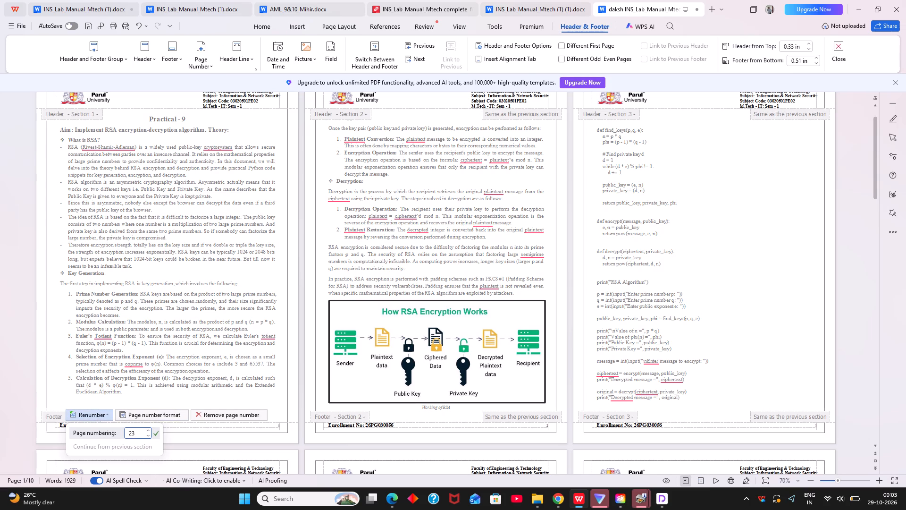
pyautogui.click(157, 434)
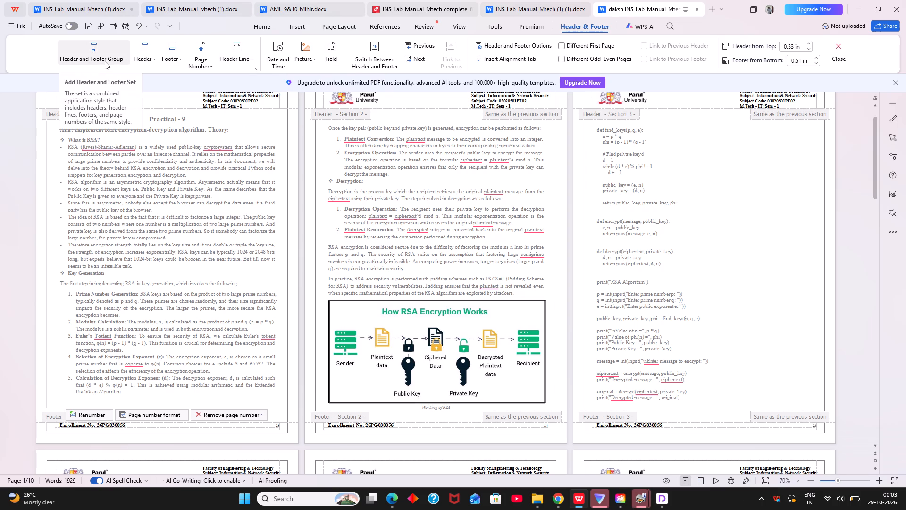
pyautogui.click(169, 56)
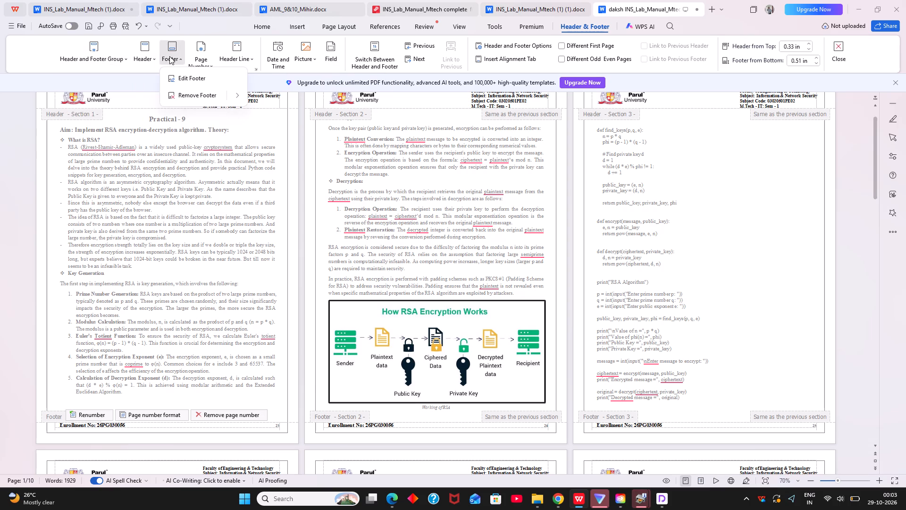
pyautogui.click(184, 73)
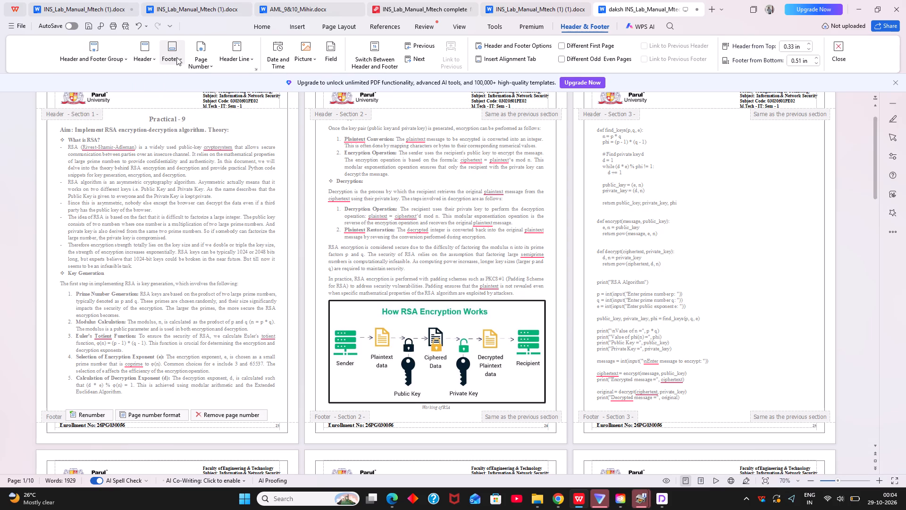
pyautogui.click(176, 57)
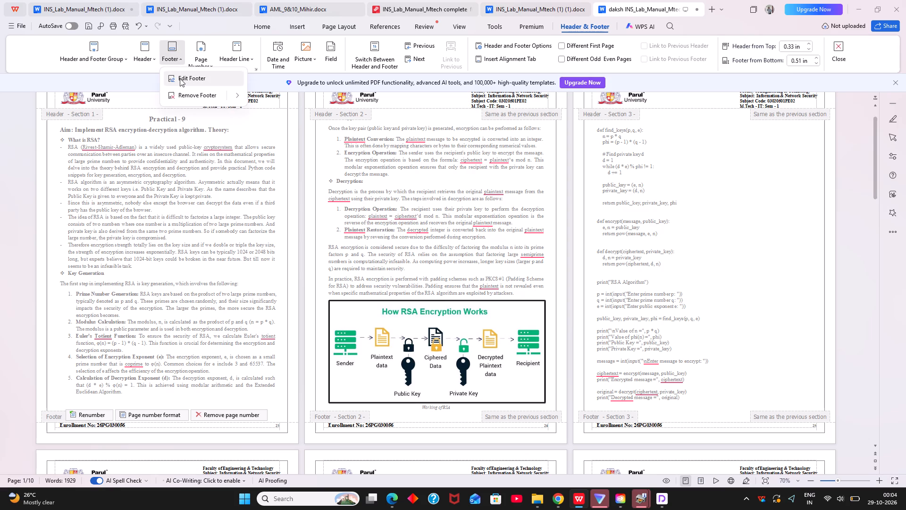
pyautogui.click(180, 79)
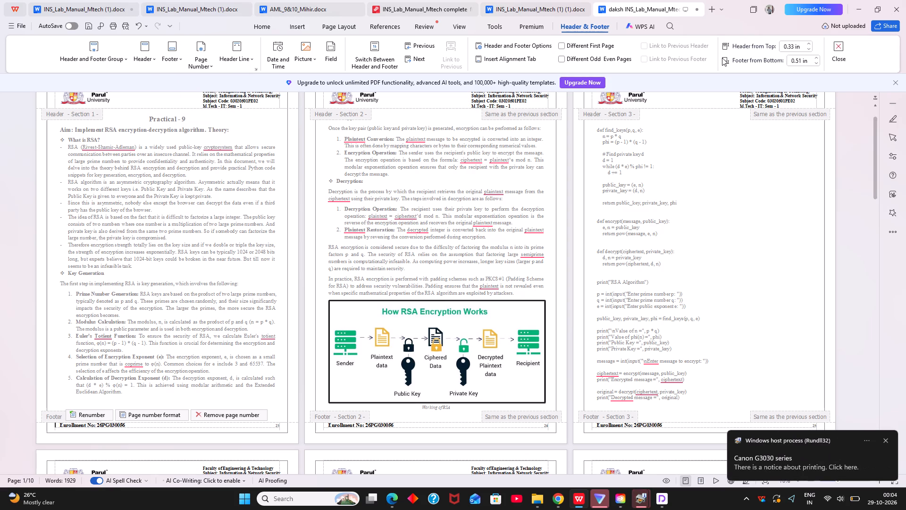
# Set the footer's distance from the bottom to 0.50 in and return to the document body.
pyautogui.click(819, 57)
pyautogui.click(819, 57)
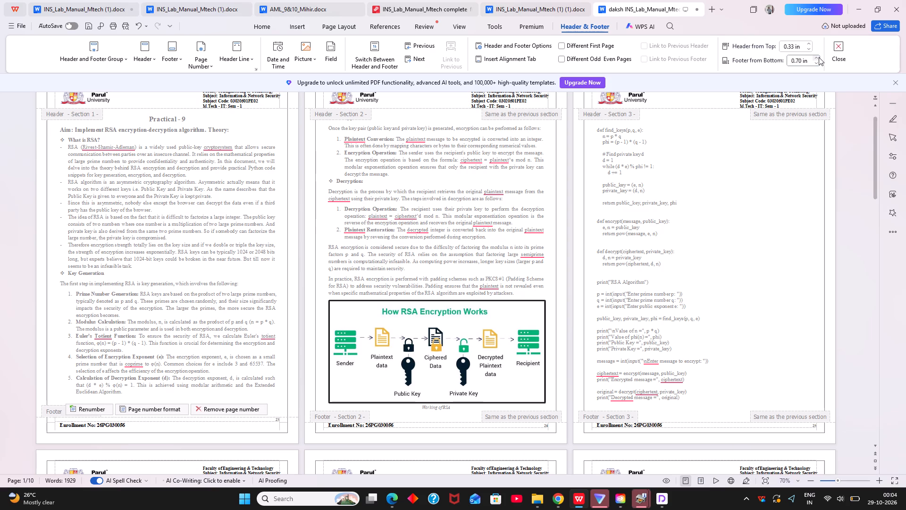
pyautogui.click(817, 65)
pyautogui.click(817, 65)
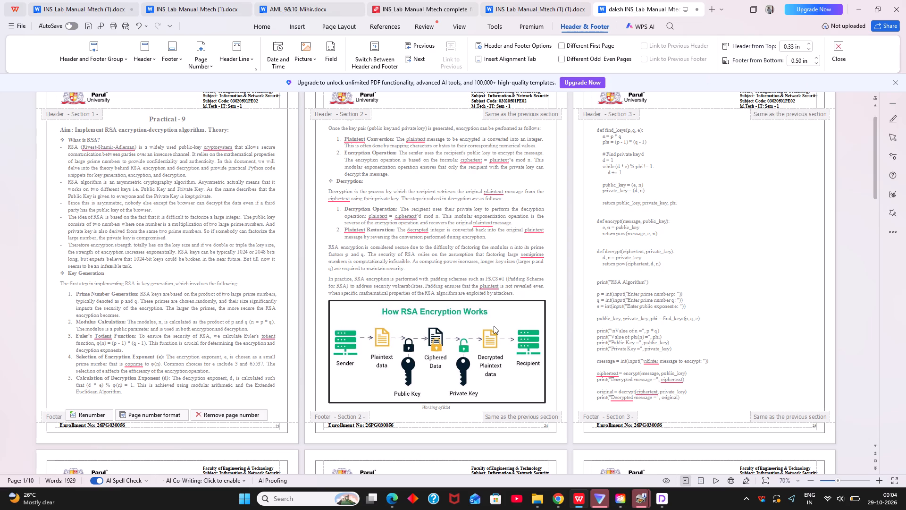
pyautogui.doubleClick(413, 415)
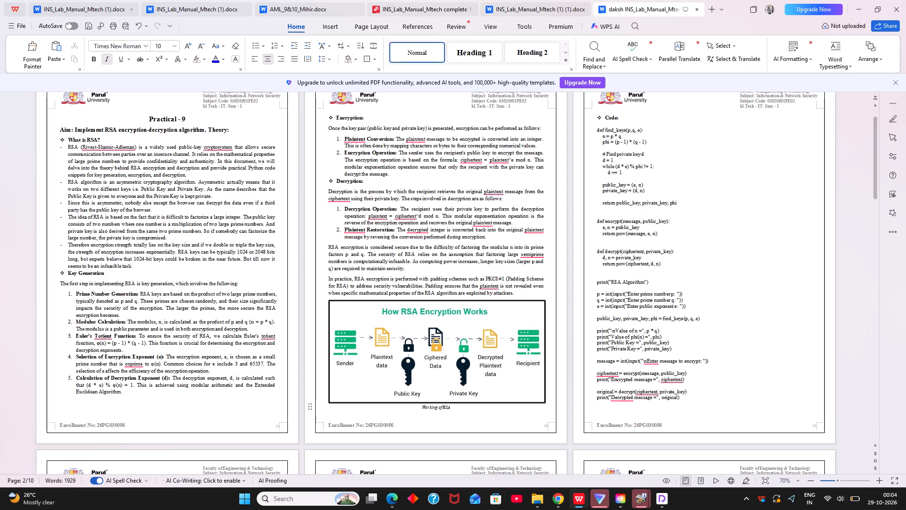
# Save a PDF copy of the document, adding the word fianl after daksh in the file name.
pyautogui.click(21, 28)
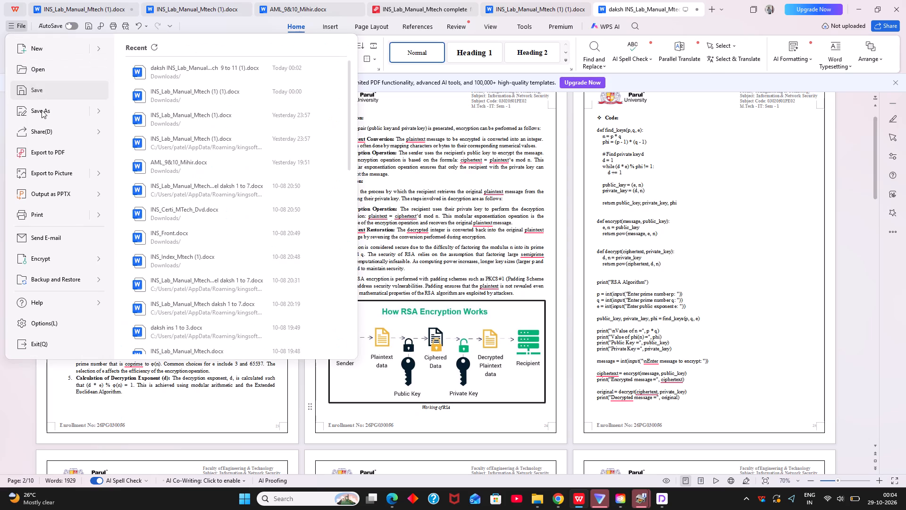
pyautogui.click(42, 110)
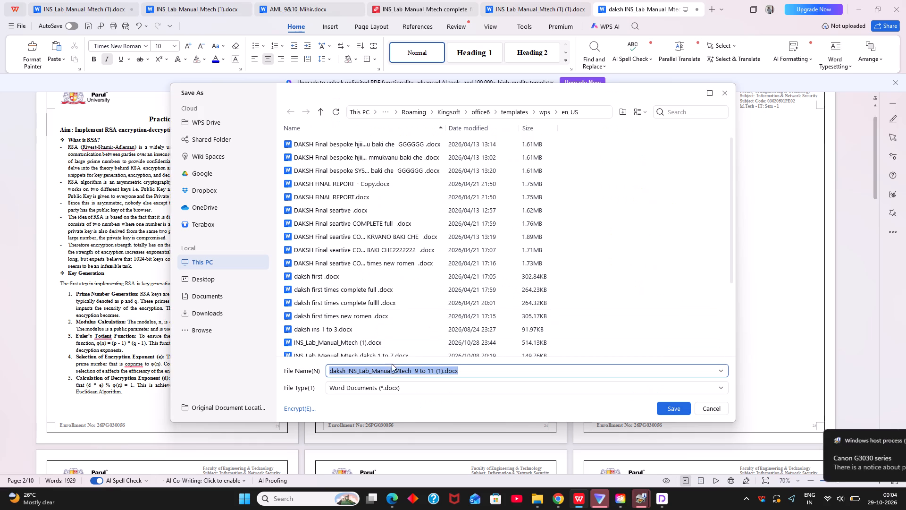
pyautogui.click(346, 373)
pyautogui.press('space')
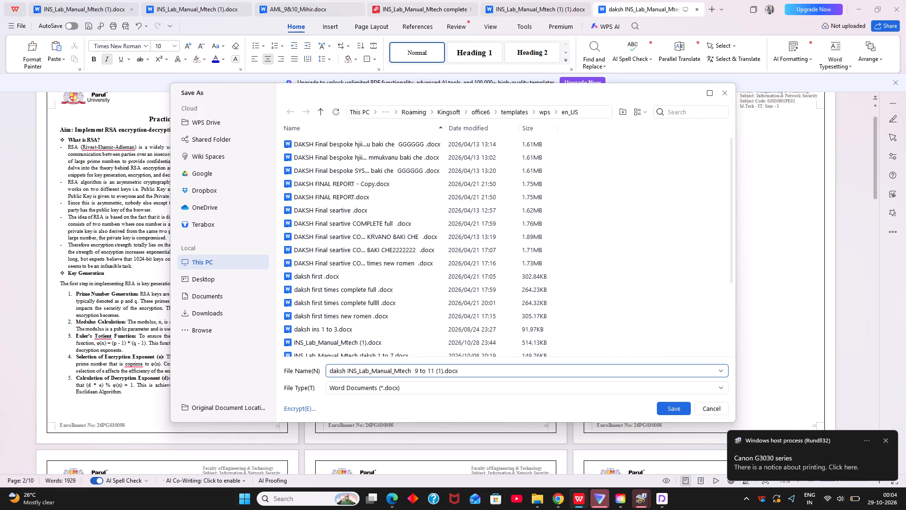
pyautogui.press('space')
pyautogui.write('fianl')
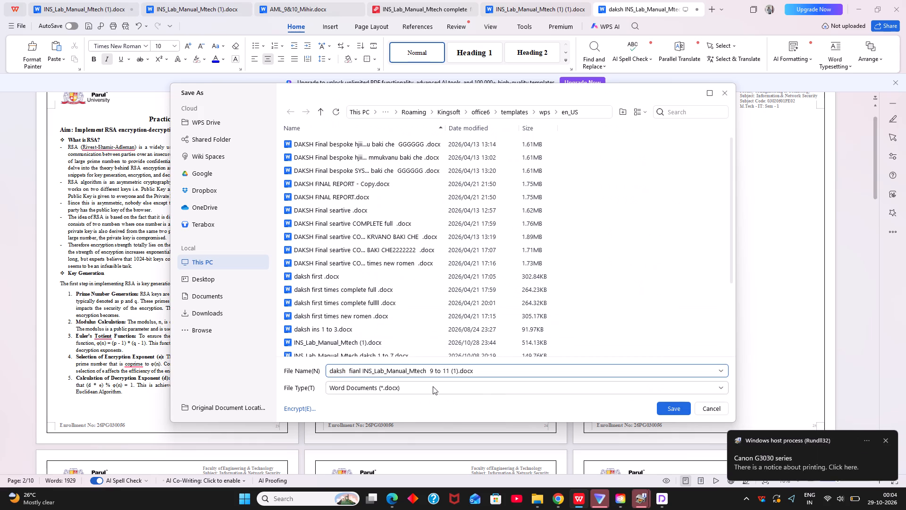
pyautogui.click(348, 391)
pyautogui.scroll(-3, 348, 391)
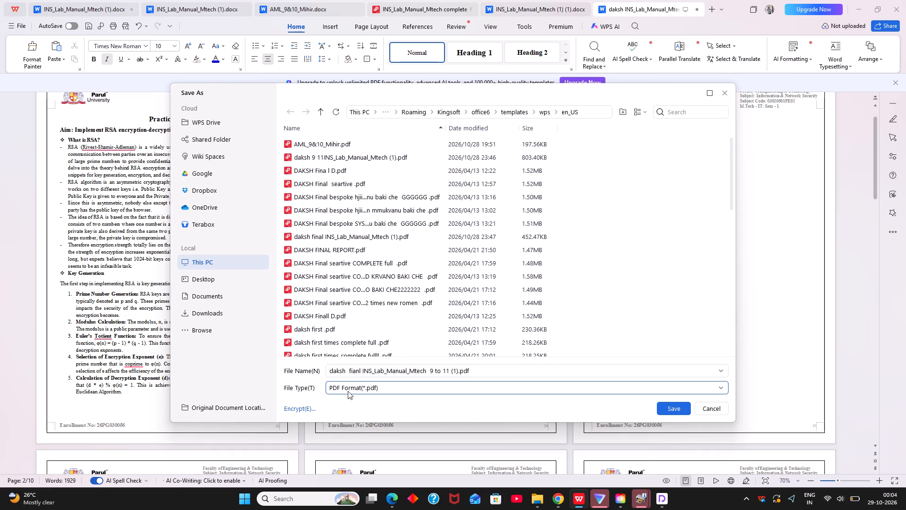
pyautogui.click(681, 409)
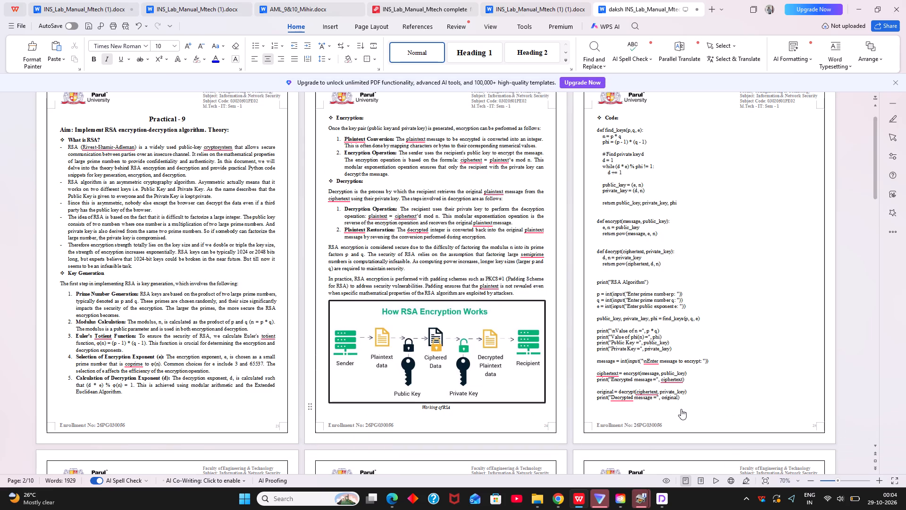